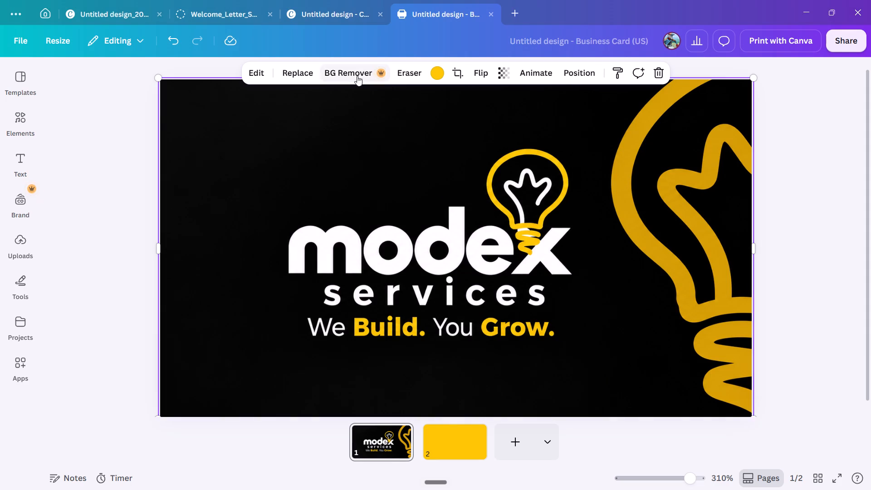
left_click(262, 72)
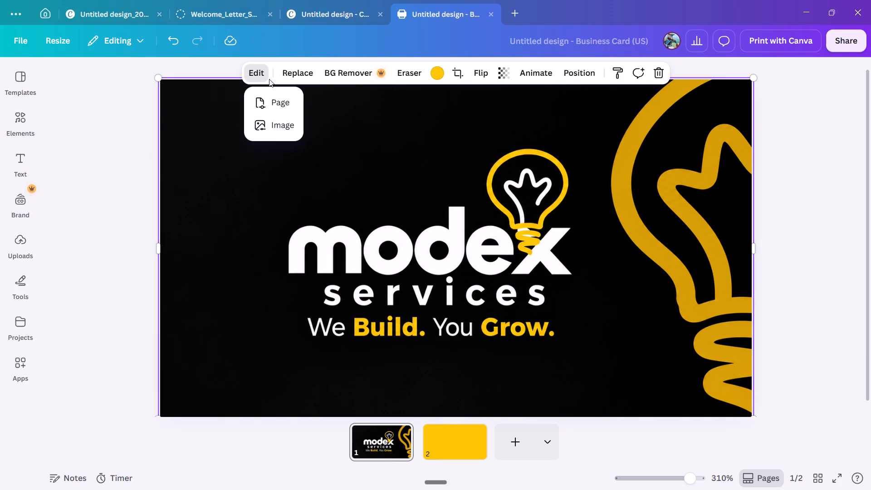
left_click(274, 127)
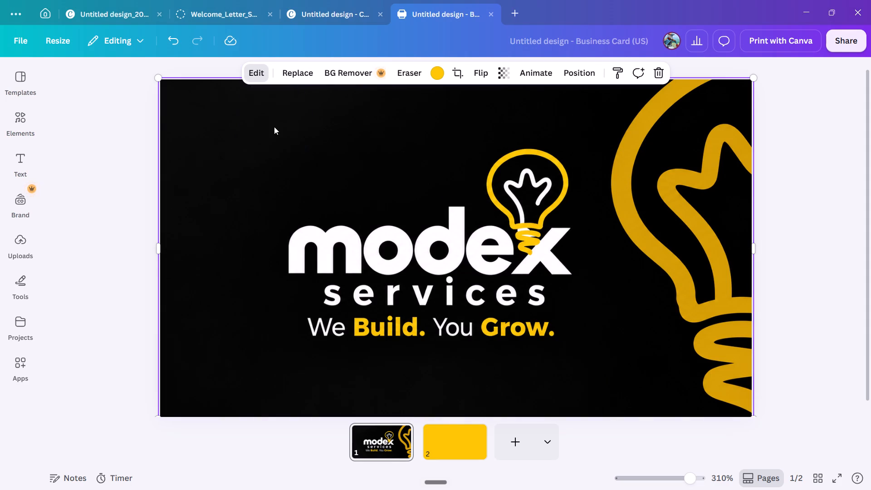
left_click(217, 104)
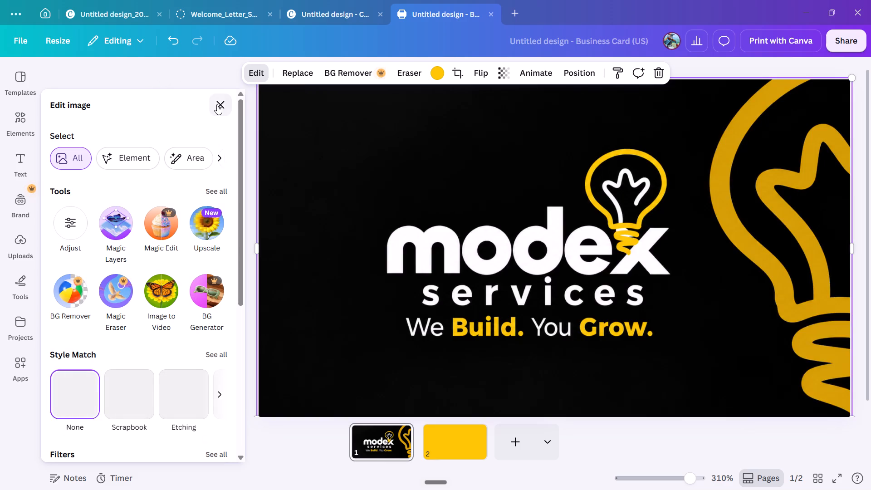
left_click(255, 69)
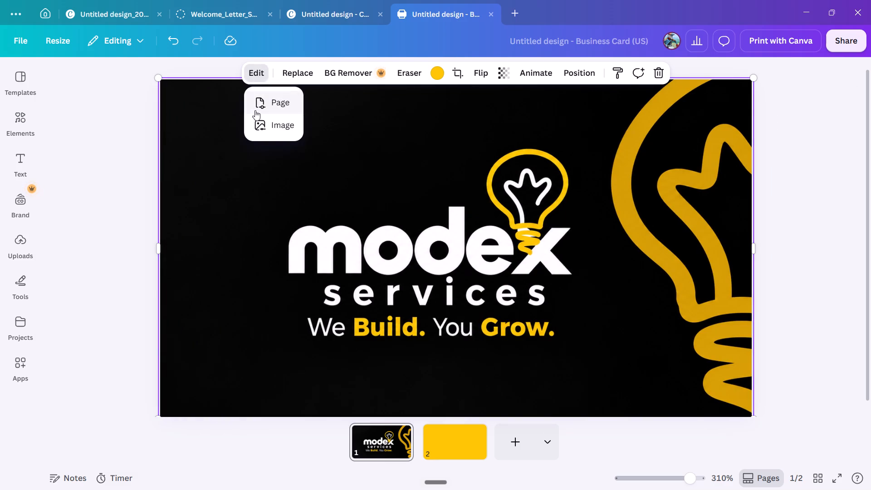
left_click(265, 104)
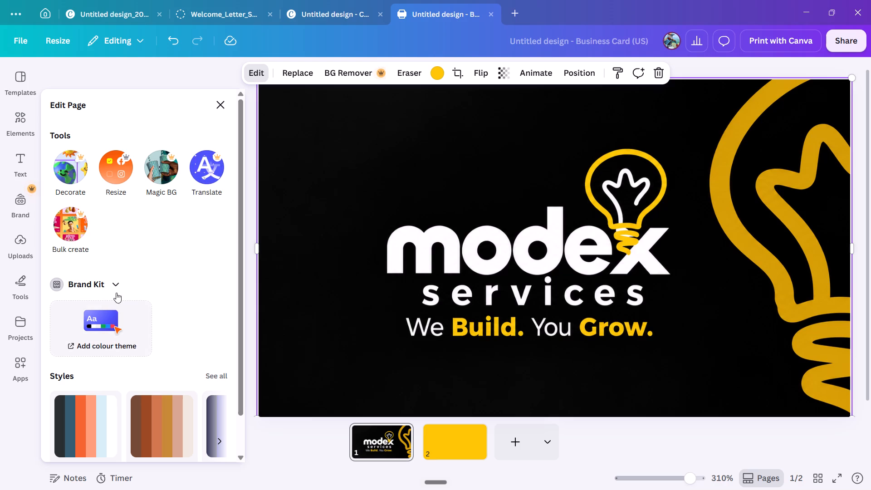
scroll(123, 279, "down", 11)
scroll(124, 276, "up", 7)
left_click(220, 100)
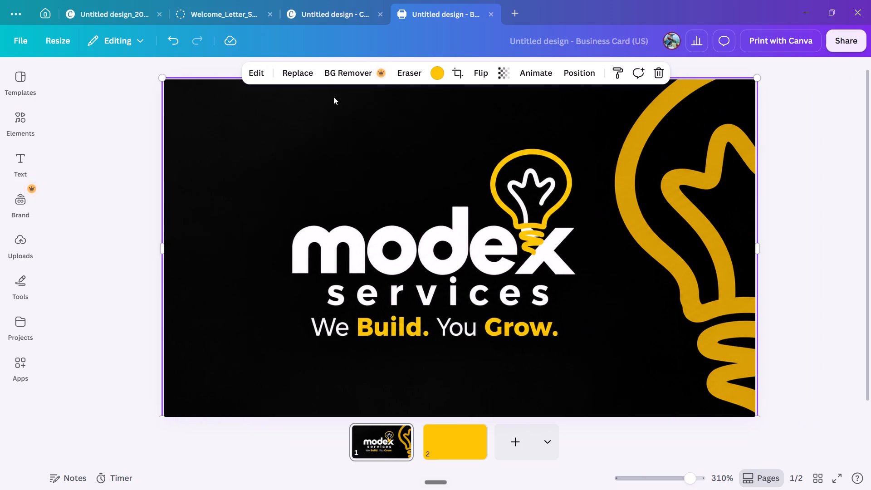
Split the black Modex card image on page 1 into separate editable layers with Magic Layers.
left_click(333, 110)
left_click(318, 122)
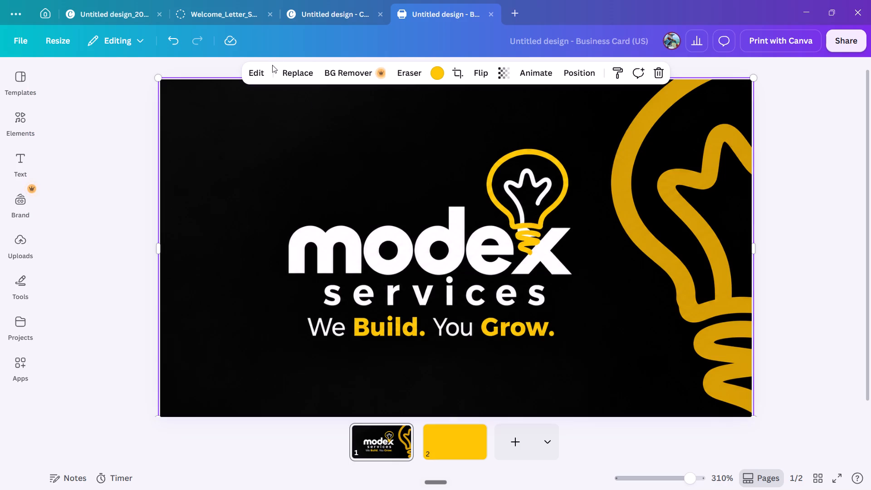
left_click(259, 71)
left_click(272, 125)
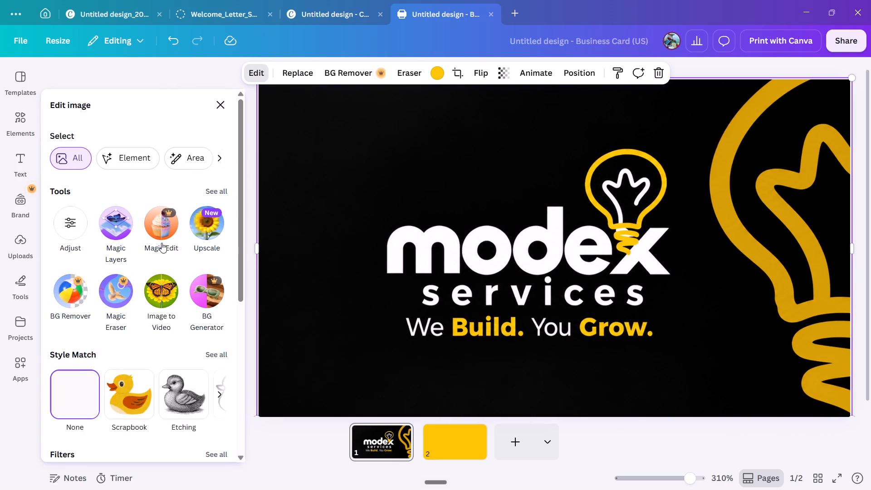
left_click(115, 230)
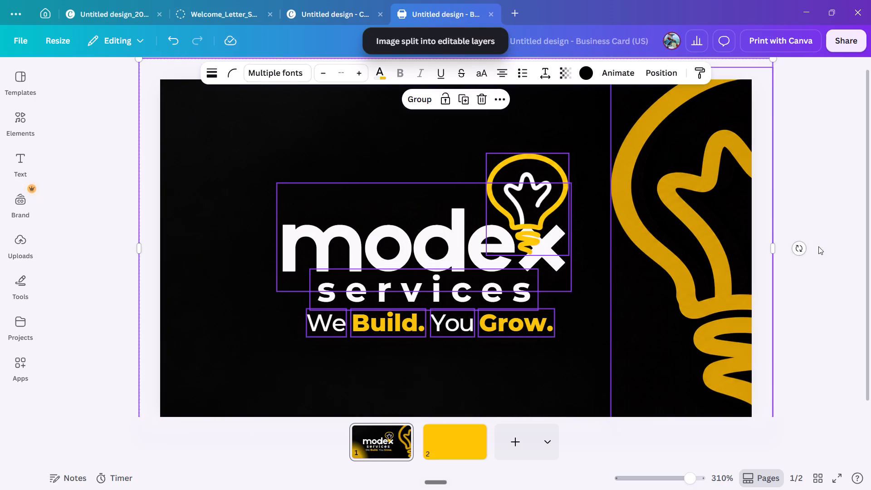
left_click(847, 222)
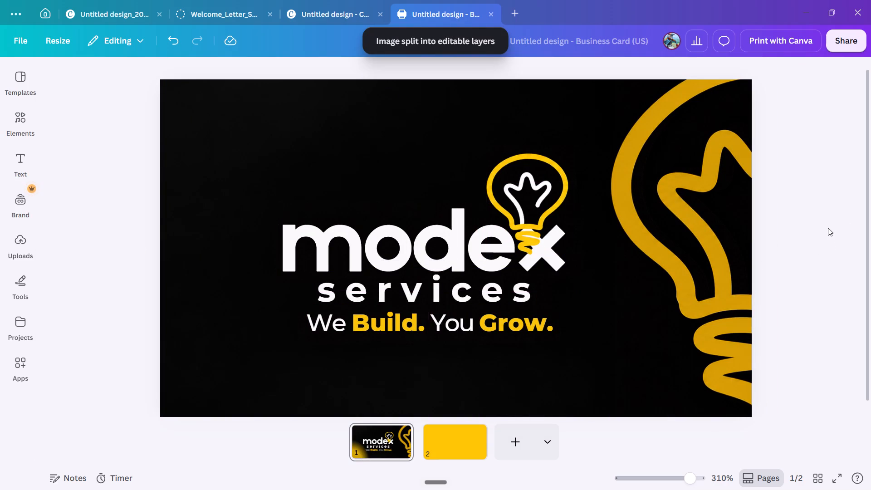
Delete the "services" text, the "modex" text and the small light bulb above the tagline.
left_click(478, 265)
key("BackSpace")
left_click(478, 240)
key("BackSpace")
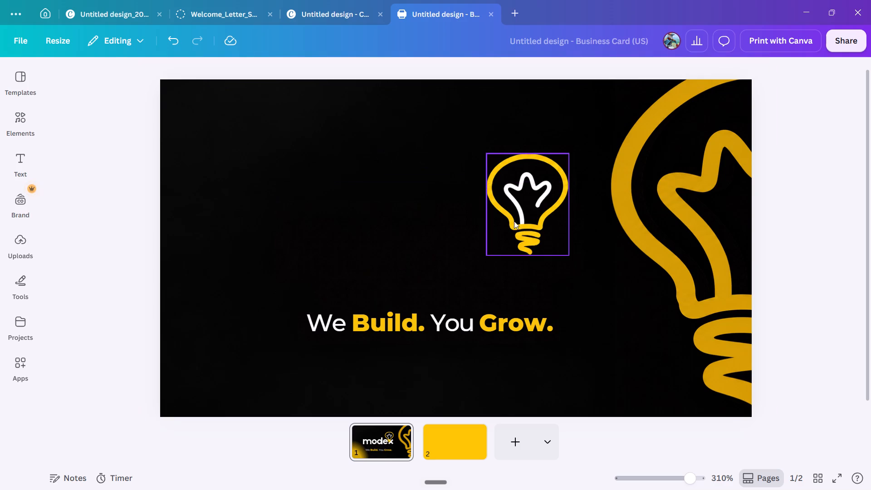
left_click(519, 215)
key("BackSpace")
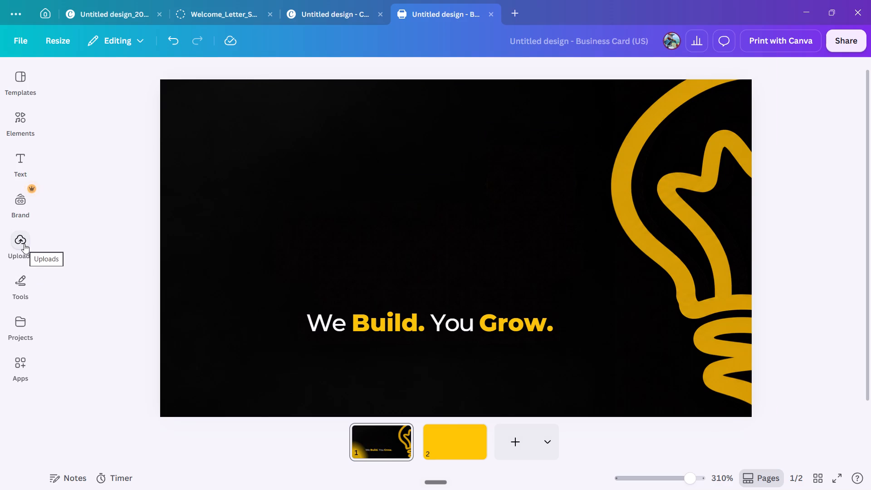
Place the uploaded "modex service" logo image on the black card, over the "We Build. You Grow." tagline.
left_click(24, 244)
scroll(154, 372, "down", 4)
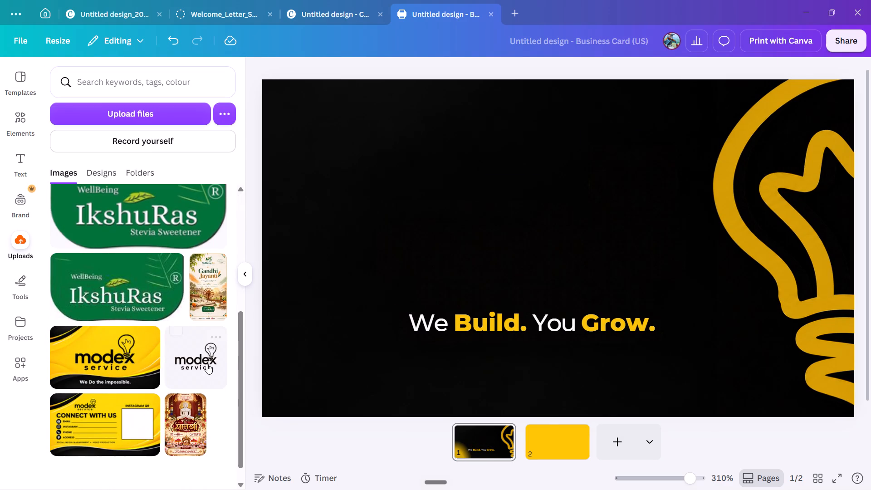
left_click_drag(204, 361, 542, 252)
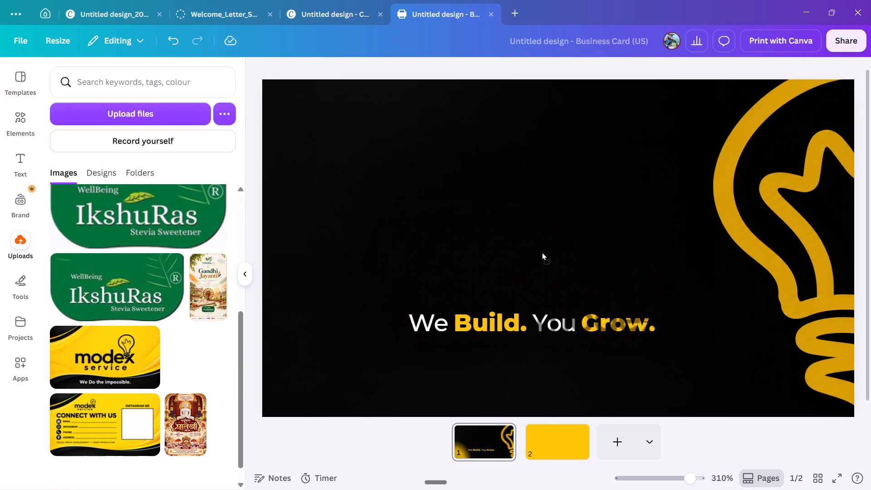
left_click_drag(542, 252, 498, 210)
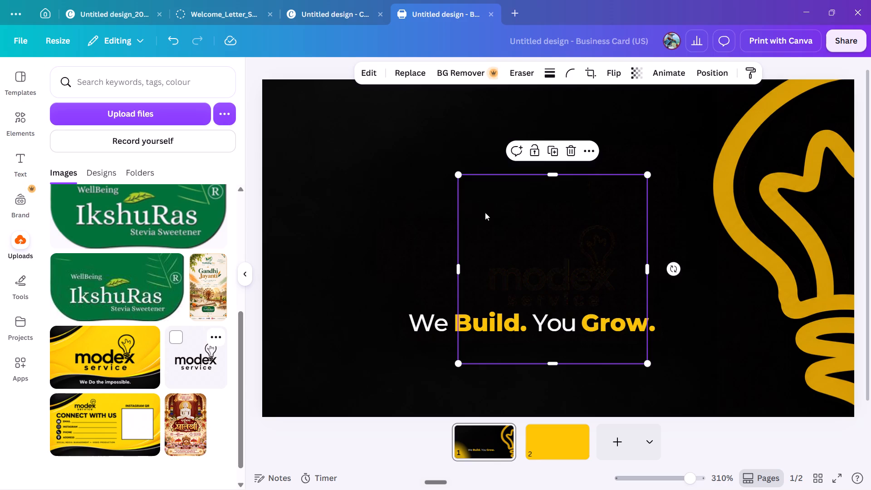
left_click(249, 273)
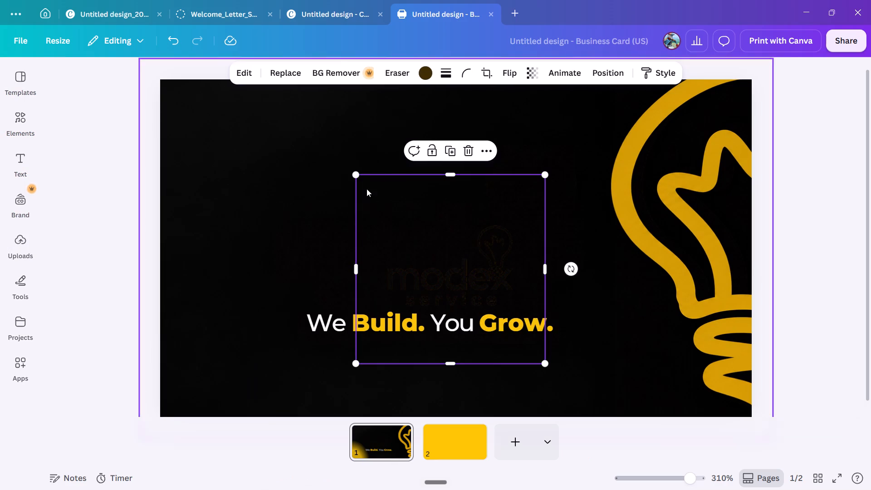
Change the placed logo's image colour to white, using the white swatch from the photo colours.
left_click(422, 73)
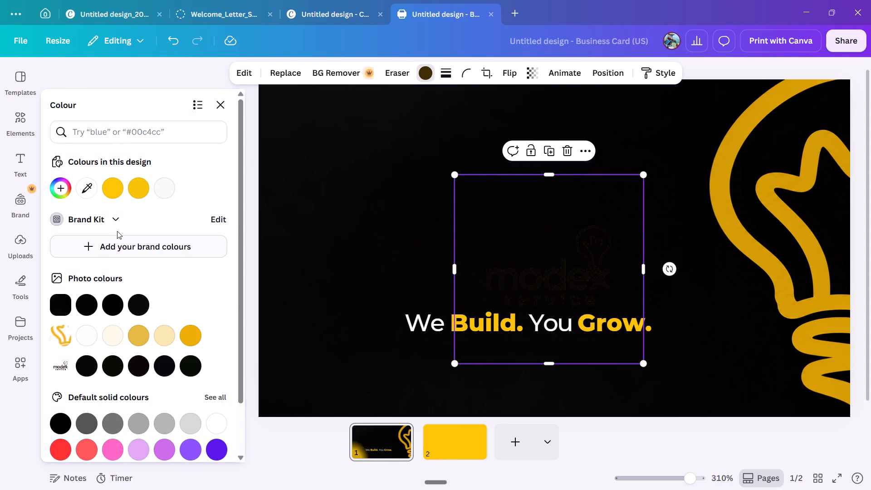
left_click(171, 186)
left_click(83, 338)
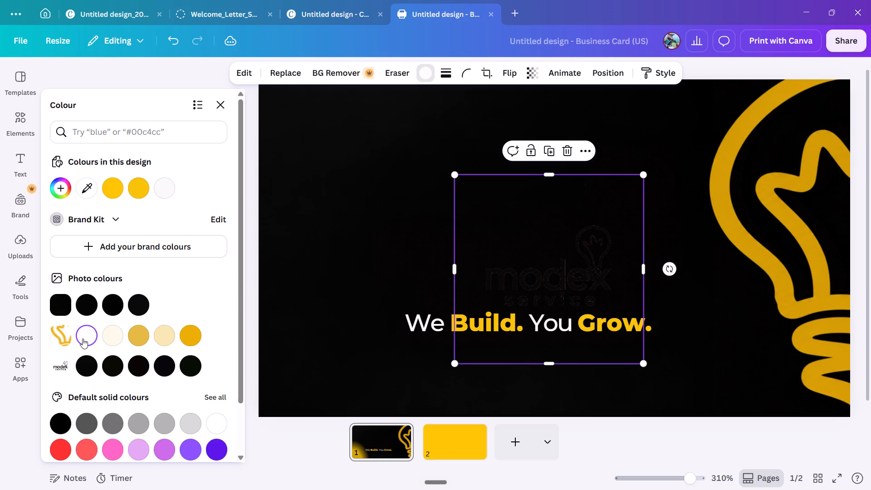
scroll(103, 406, "down", 7)
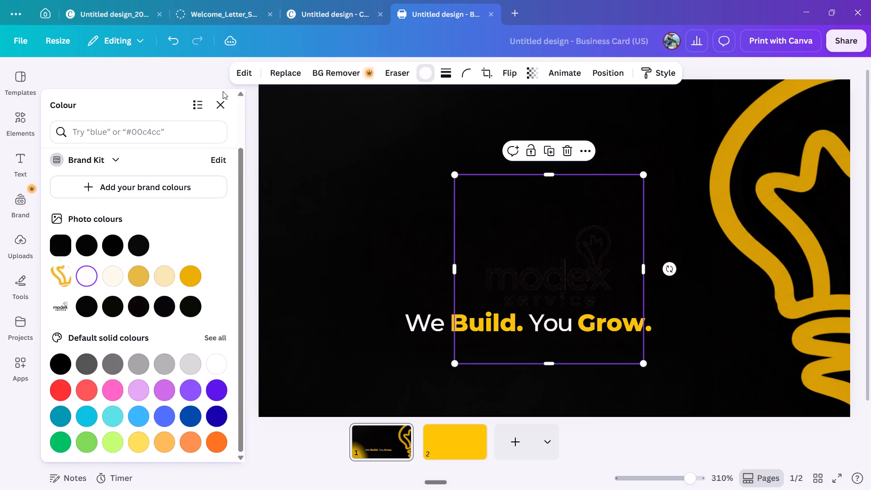
left_click(219, 106)
Apply the Duotone filter with the Cherry preset to the placed Modex logo.
left_click(244, 76)
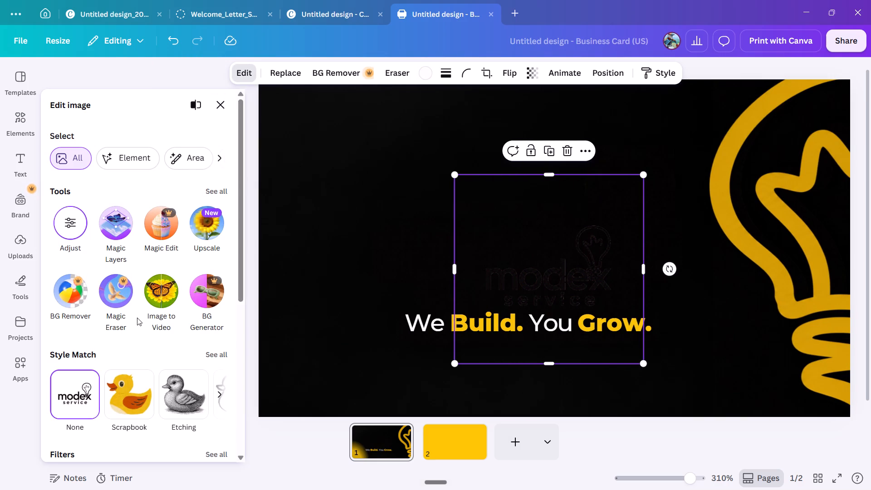
scroll(112, 360, "down", 5)
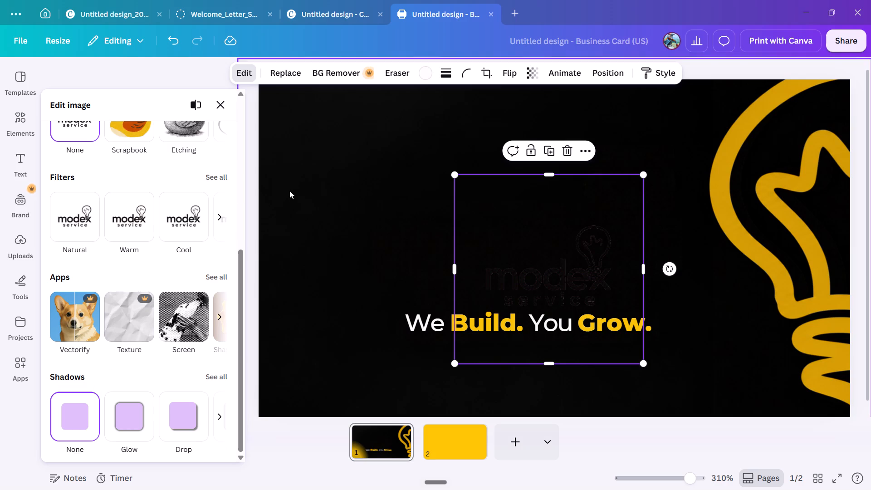
scroll(219, 254, "down", 6)
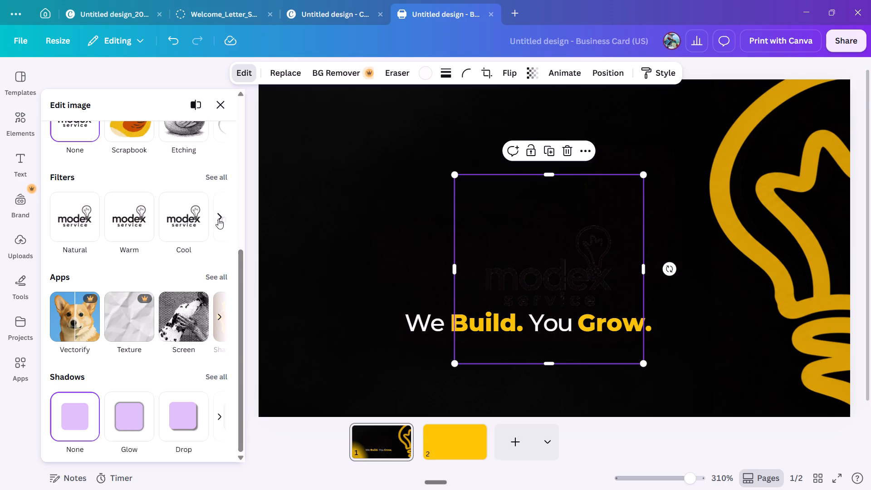
left_click(218, 219)
left_click(217, 220)
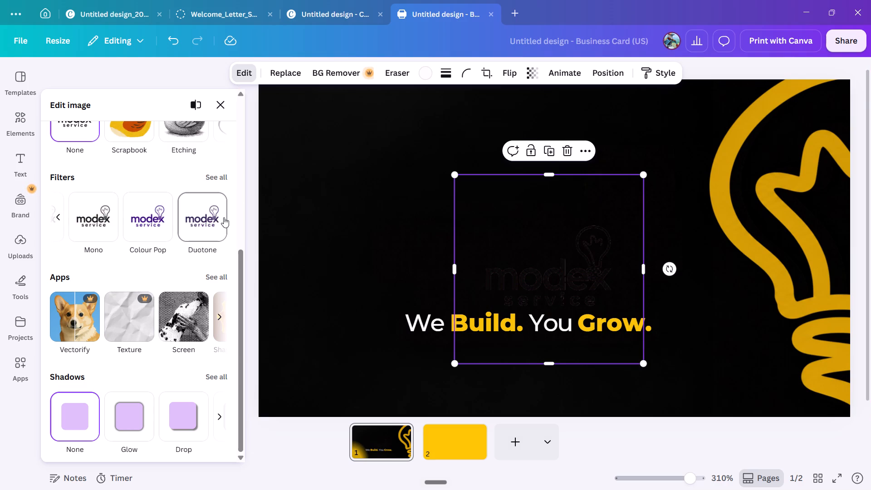
left_click(209, 216)
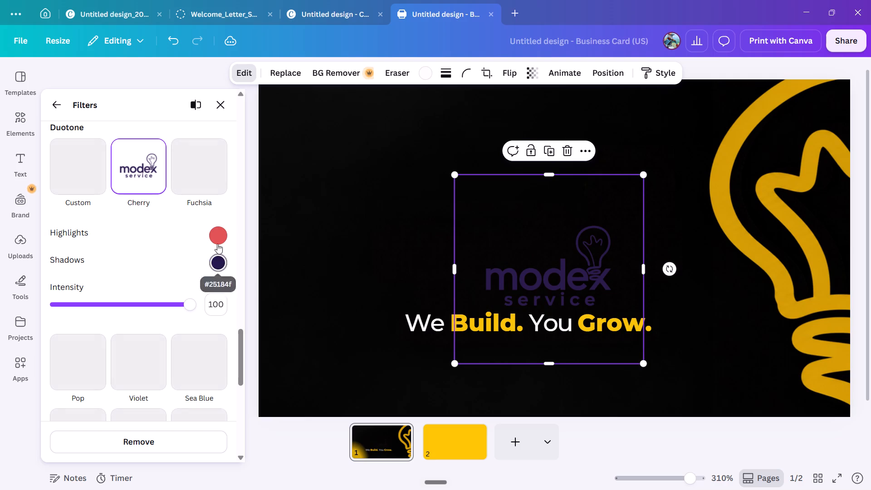
Set both the highlights and the shadows of the logo's duotone filter to white.
left_click(218, 239)
left_click_drag(323, 265, 247, 250)
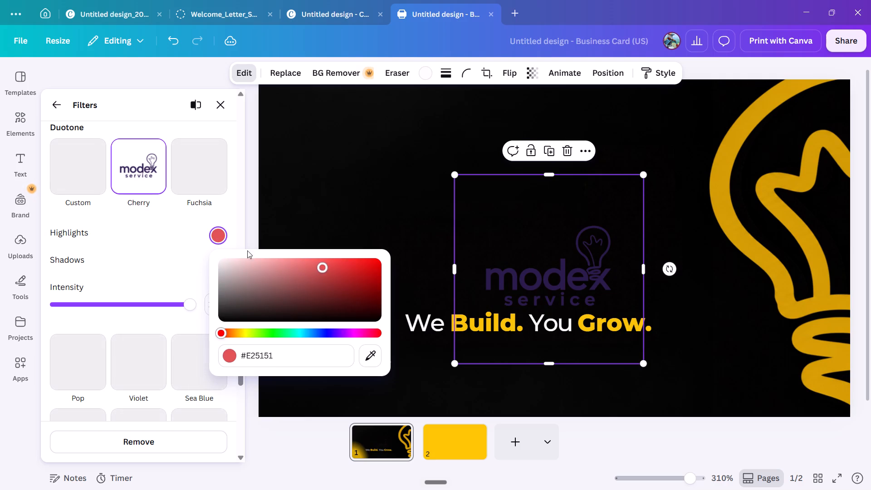
left_click_drag(247, 250, 137, 233)
left_click(148, 230)
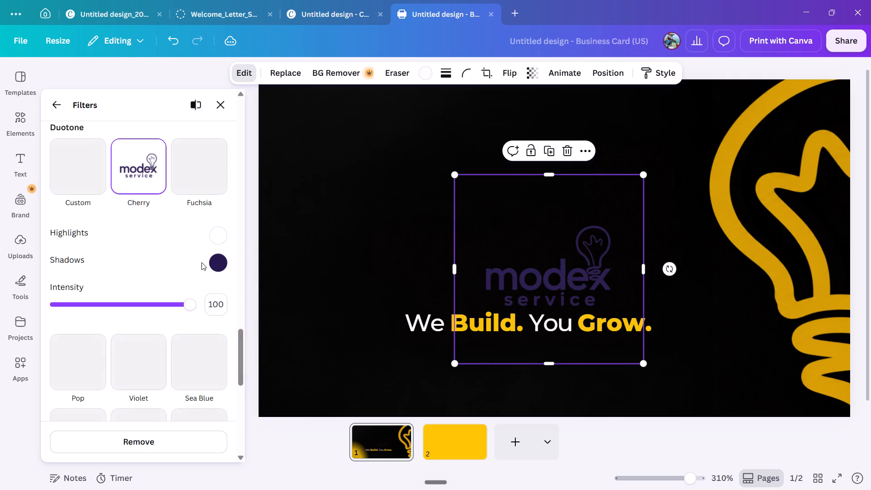
left_click(221, 263)
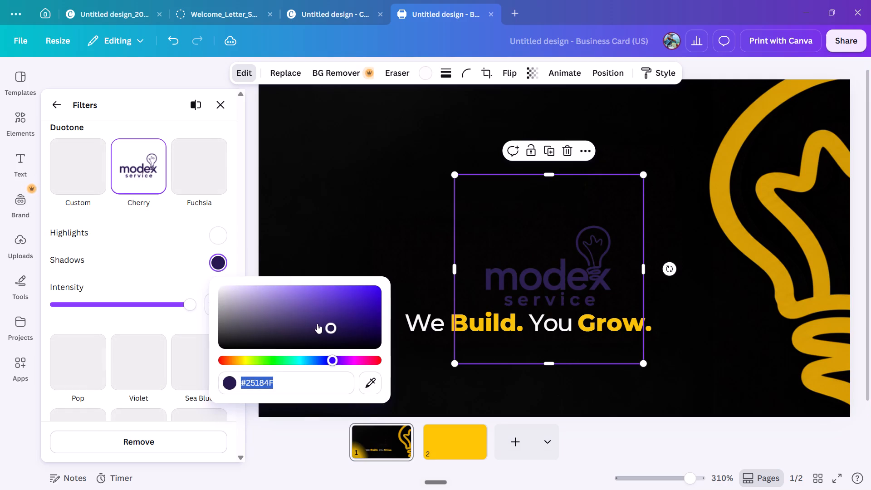
left_click_drag(332, 324, 186, 256)
left_click(254, 239)
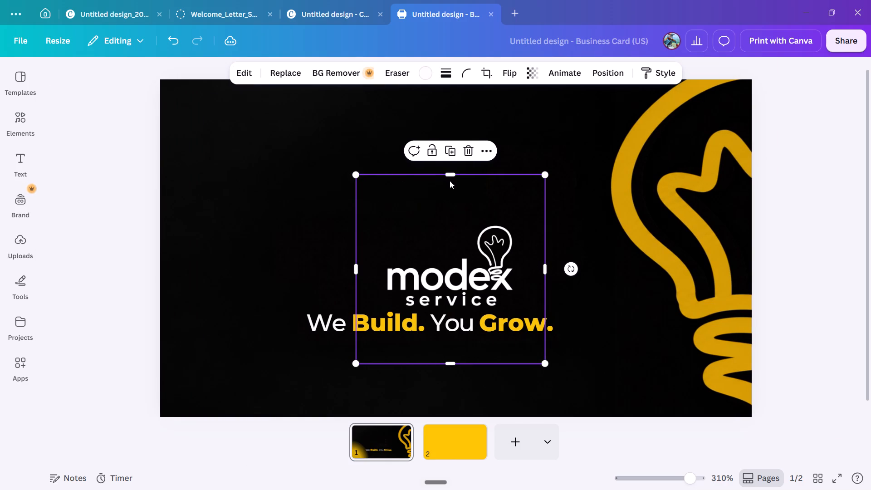
Crop away the empty margins on all four sides of the white Modex logo.
left_click_drag(450, 173, 457, 216)
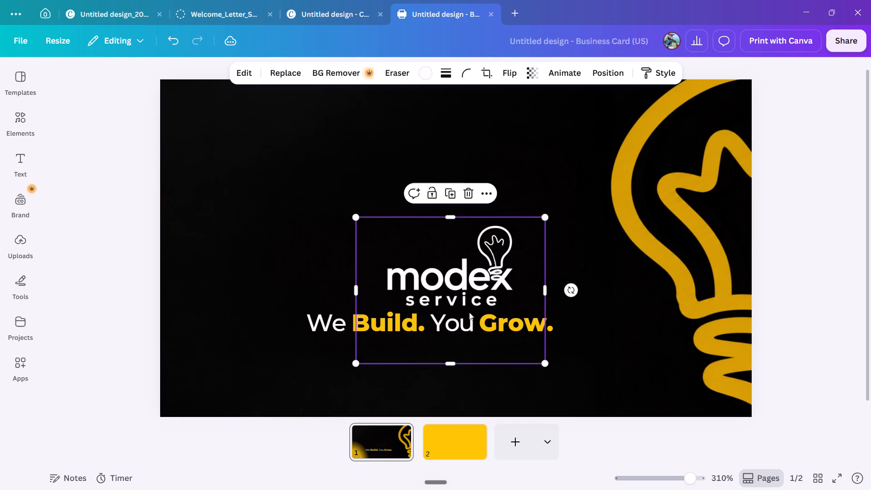
left_click_drag(453, 365, 454, 314)
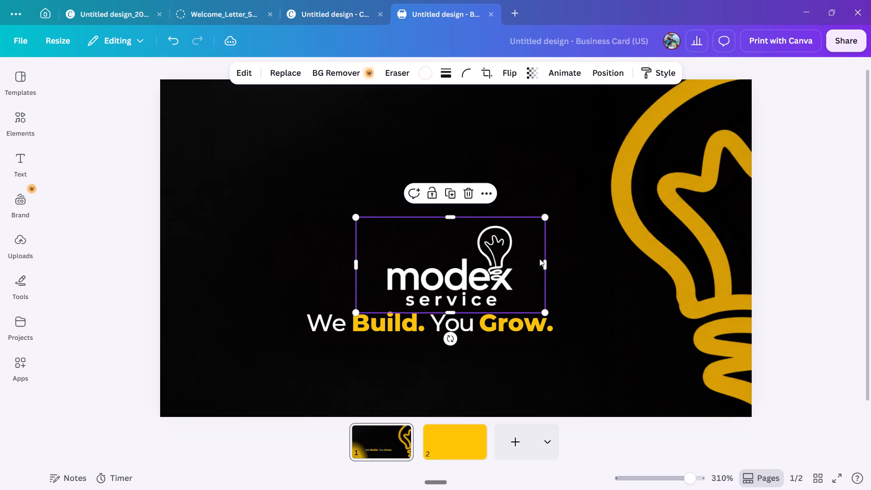
left_click_drag(544, 263, 521, 271)
left_click_drag(356, 262, 383, 262)
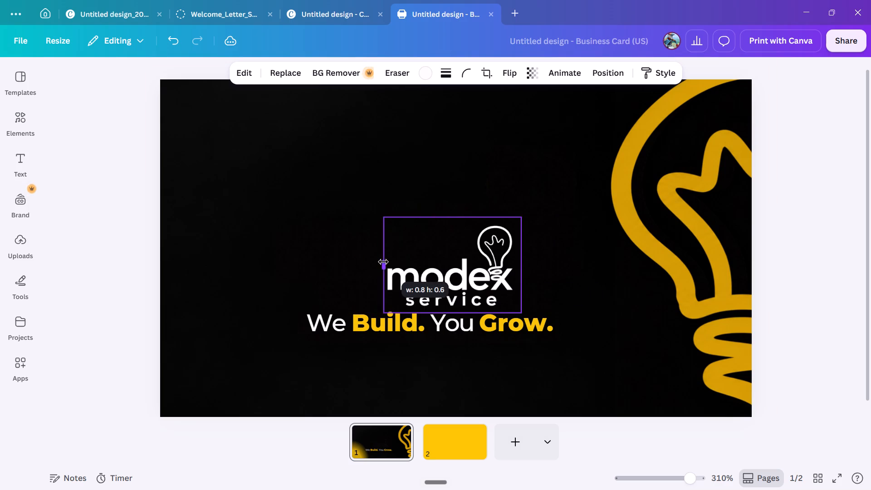
left_click_drag(383, 262, 377, 262)
Enlarge the cropped logo to about 2.11 by 1.05 in, place it just above the tagline and centre it horizontally on the page.
left_click_drag(520, 220, 573, 160)
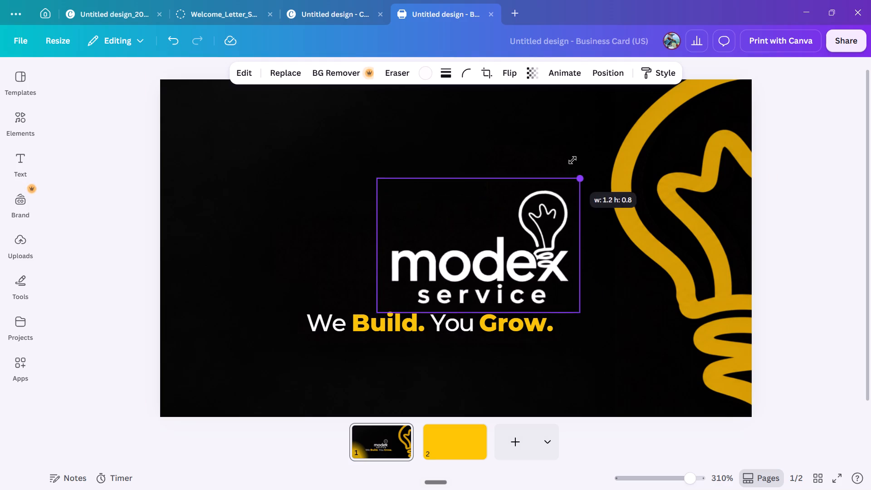
left_click_drag(573, 160, 573, 159)
left_click_drag(505, 222, 420, 223)
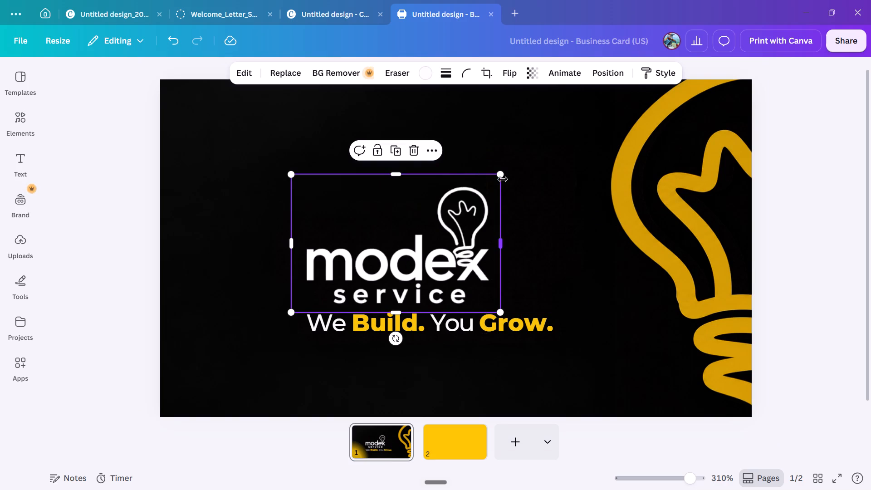
left_click_drag(503, 179, 571, 159)
left_click_drag(398, 230, 429, 202)
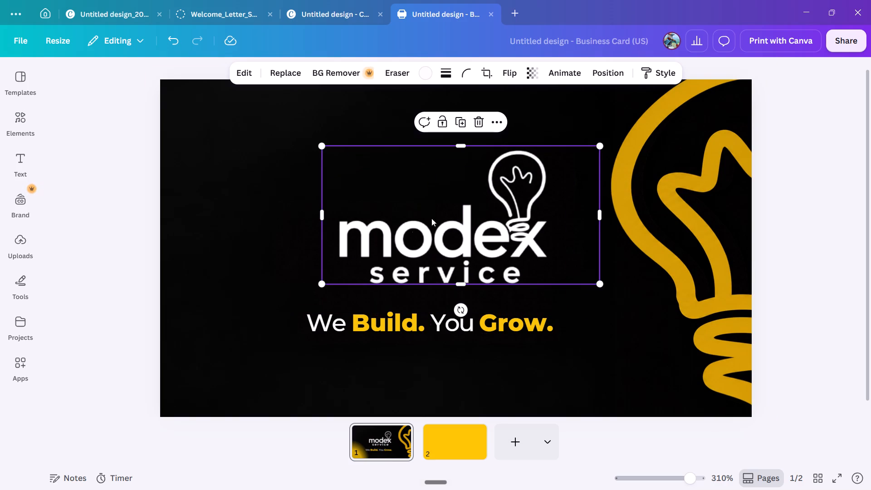
left_click_drag(323, 288, 313, 309)
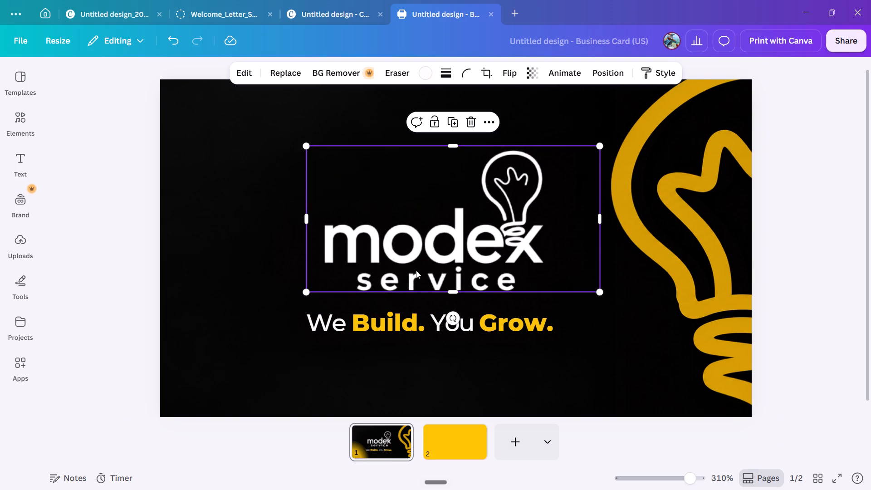
left_click_drag(454, 261, 454, 271)
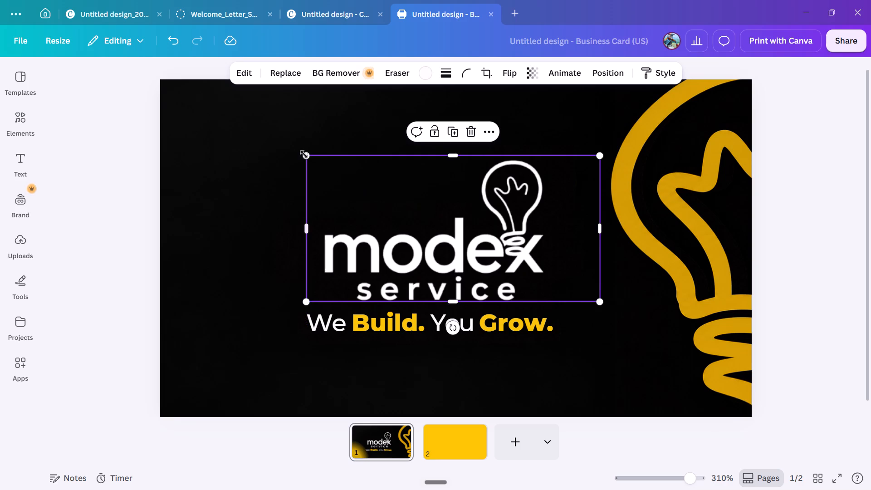
left_click_drag(308, 158, 247, 119)
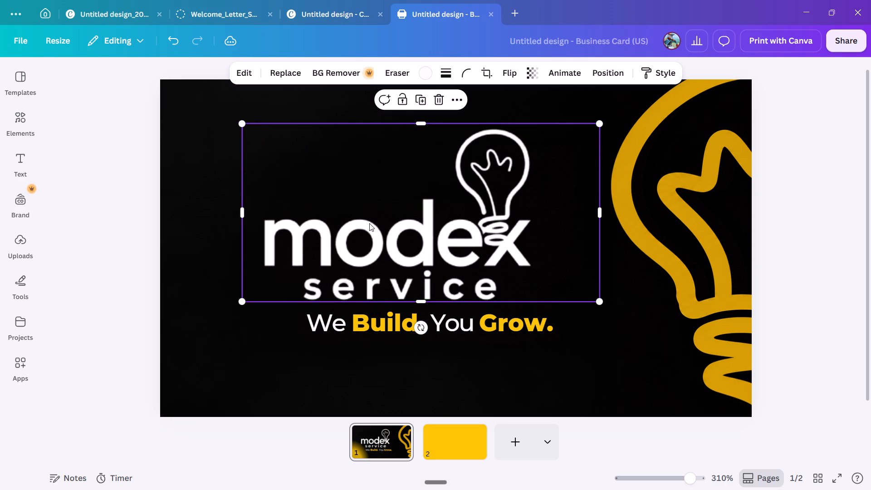
left_click_drag(346, 195, 383, 206)
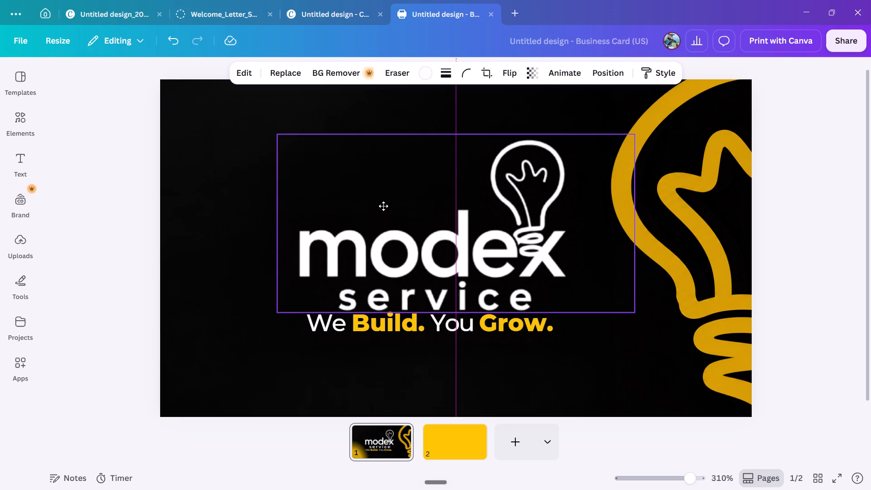
left_click_drag(383, 206, 390, 205)
left_click(616, 76)
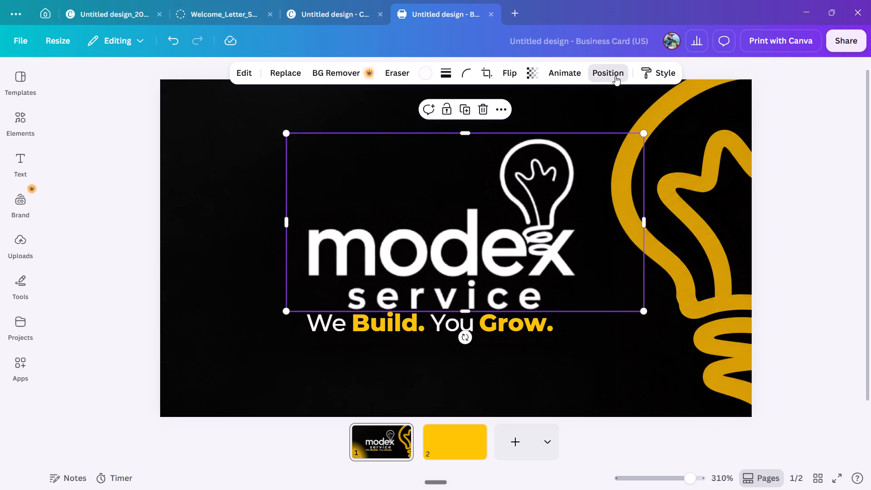
left_click(193, 272)
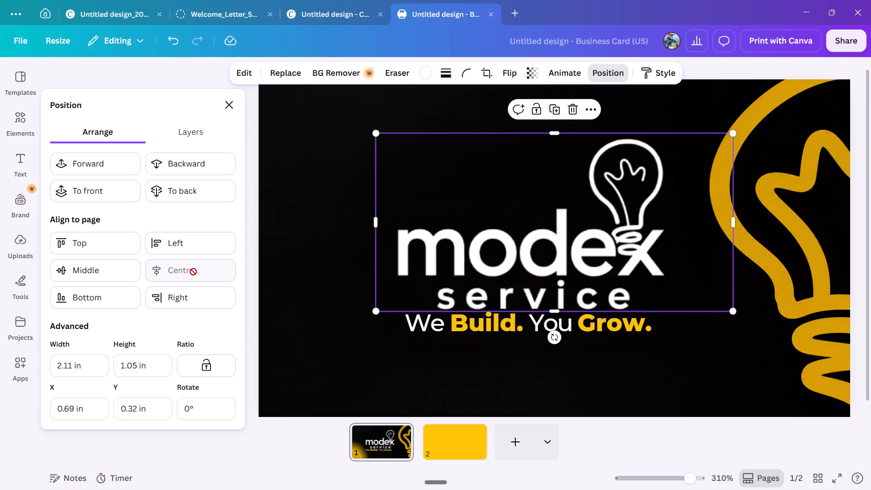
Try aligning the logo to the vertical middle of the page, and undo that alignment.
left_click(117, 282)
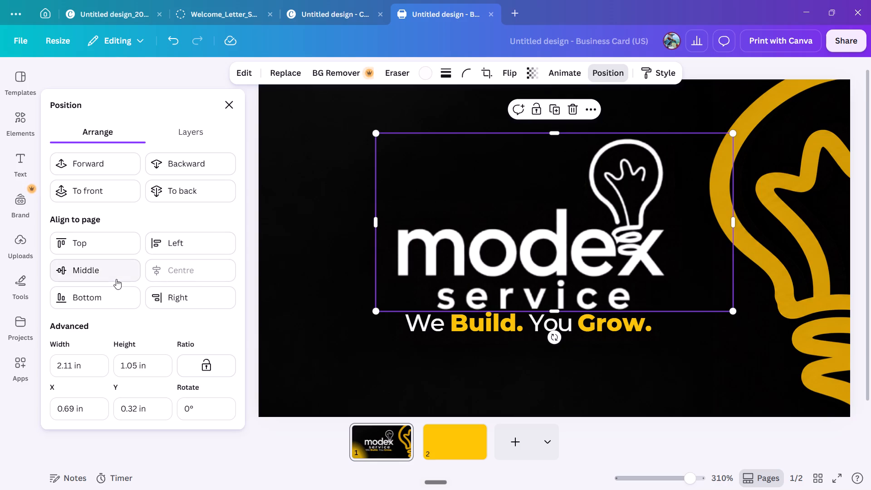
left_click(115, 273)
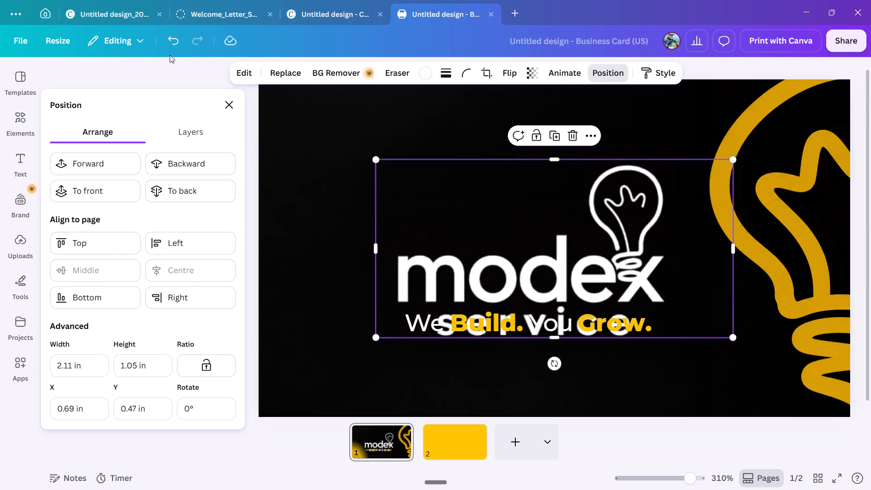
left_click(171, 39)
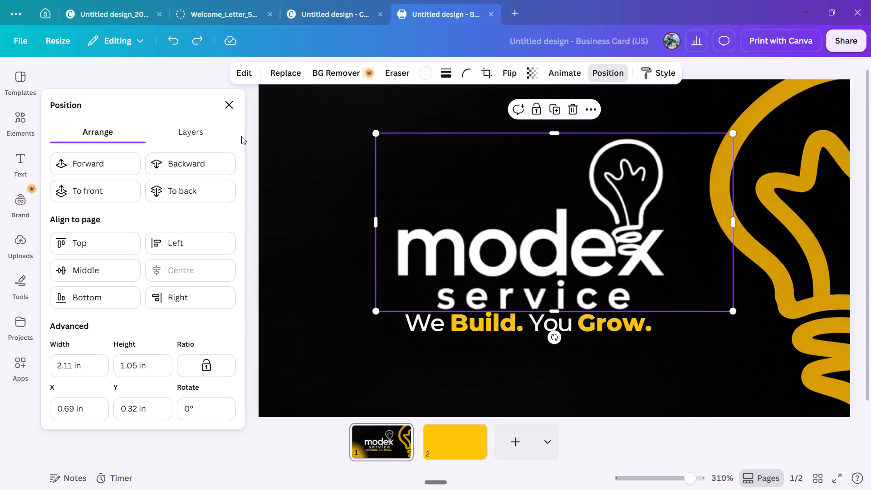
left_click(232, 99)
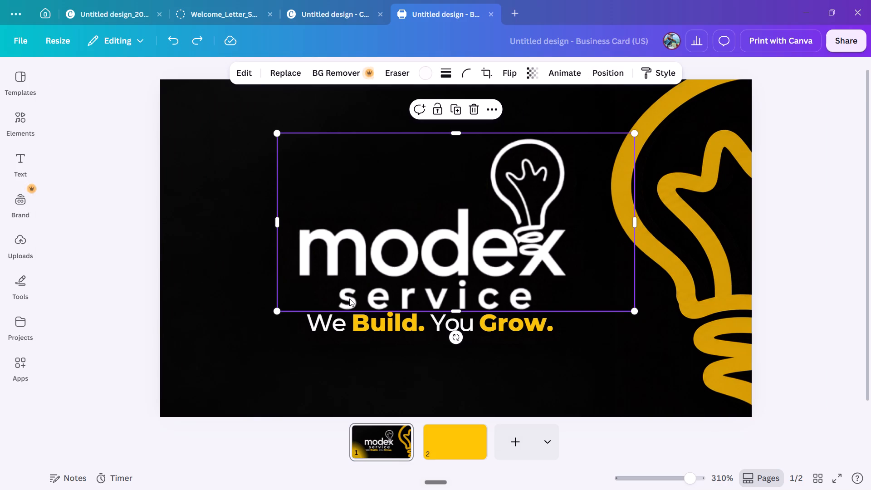
Nudge the white Modex logo upward to leave a clear gap above the tagline.
key("Up")
key("Up")
key("Up")
key("Up")
key("Up")
key("Up")
key("Up")
key("Up")
key("Up")
key("Up")
key("Up")
key("Up")
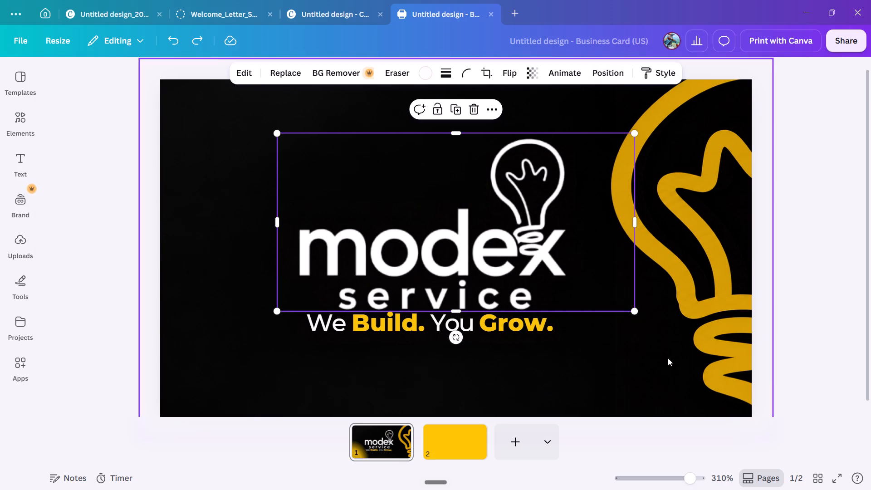
left_click(845, 215)
left_click(460, 254)
key("Up")
key("Up")
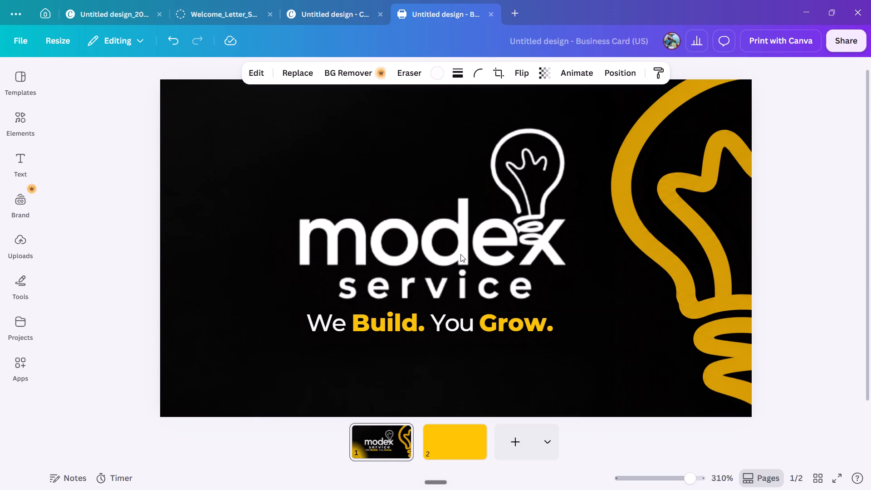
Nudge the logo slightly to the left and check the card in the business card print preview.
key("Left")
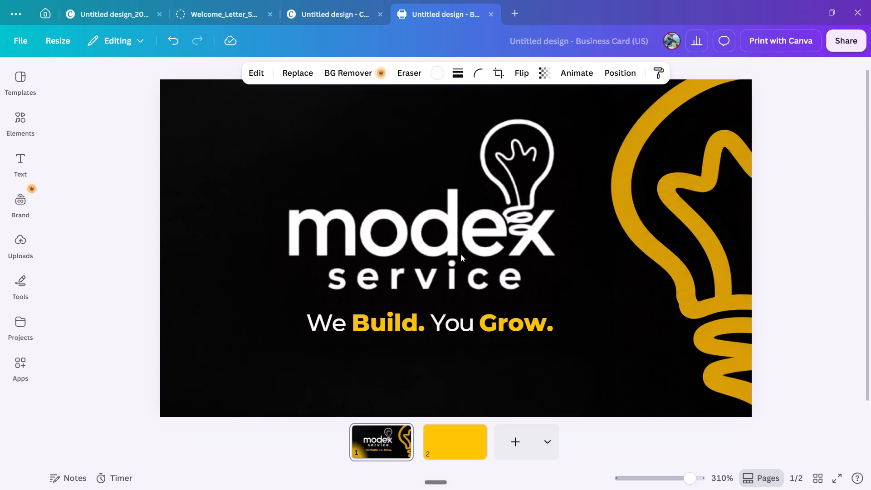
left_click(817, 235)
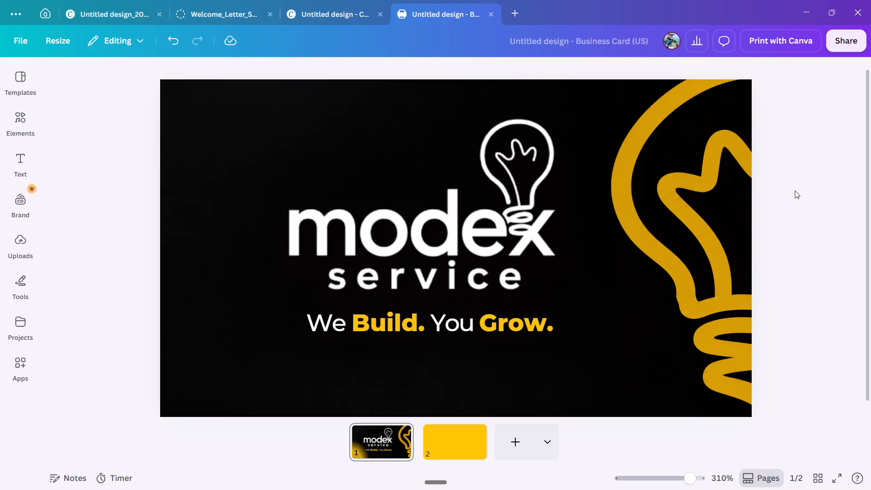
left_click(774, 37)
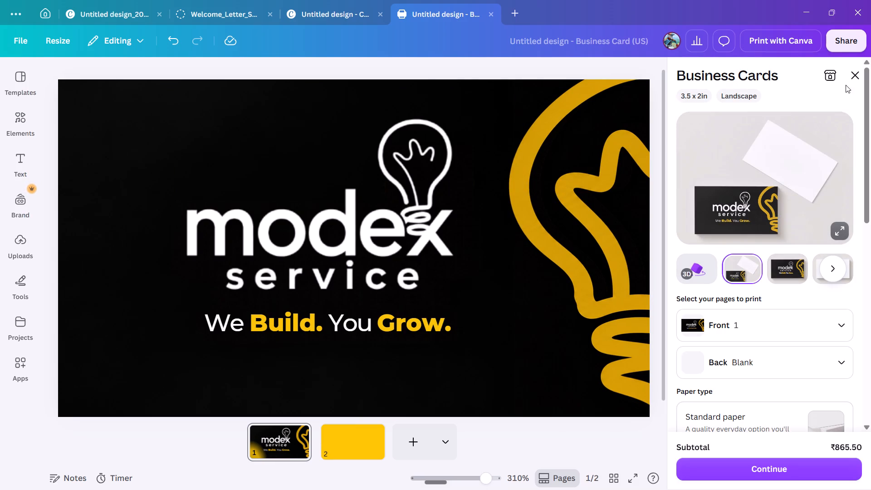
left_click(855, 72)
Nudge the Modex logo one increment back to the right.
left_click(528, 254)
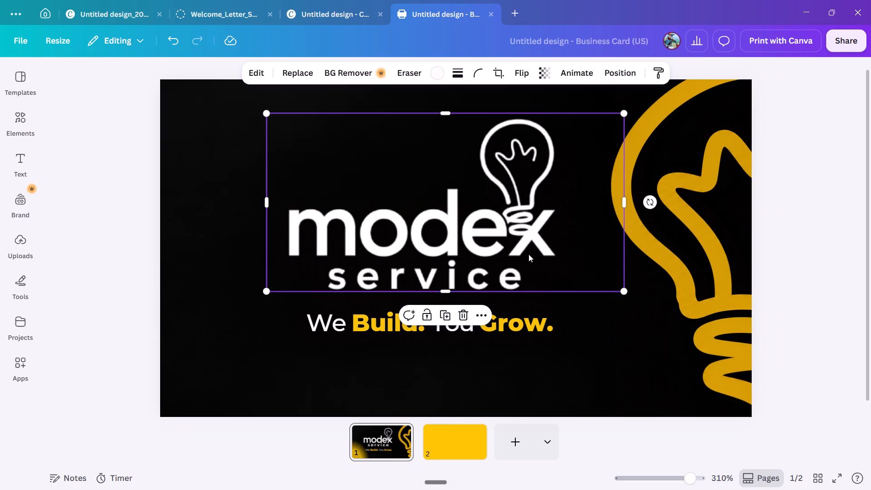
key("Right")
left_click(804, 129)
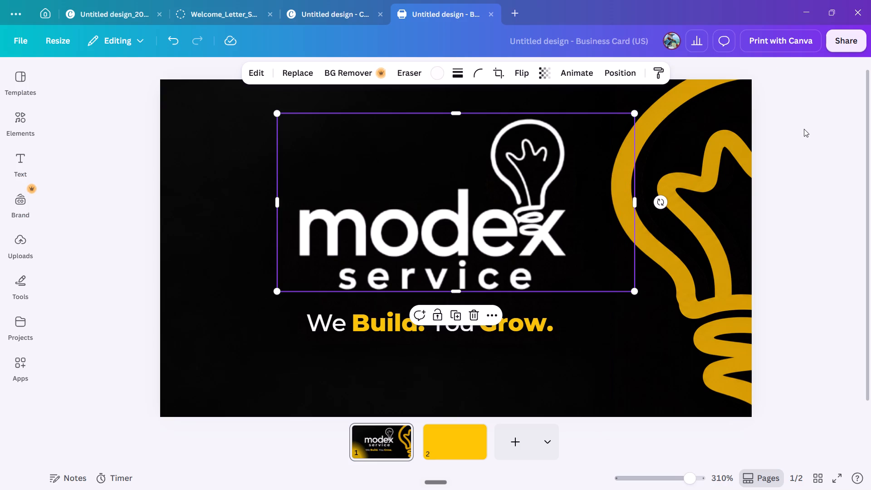
Check the card front with the repositioned logo in the business card print preview.
left_click(776, 32)
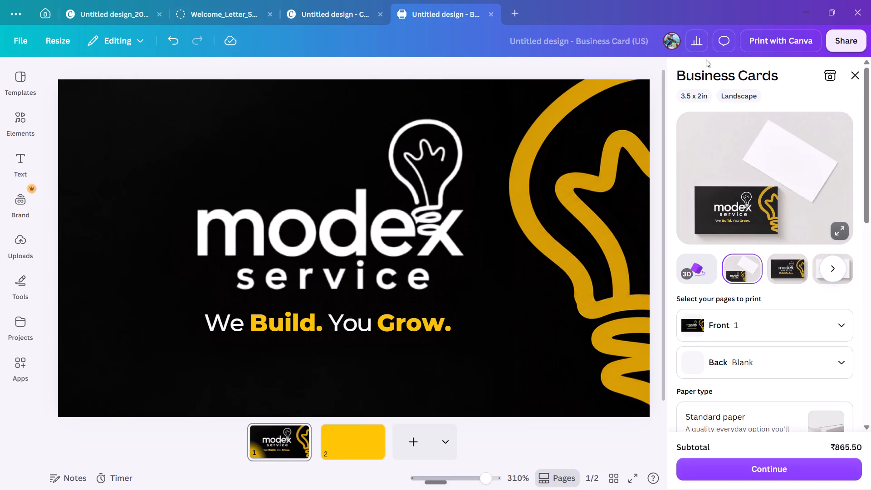
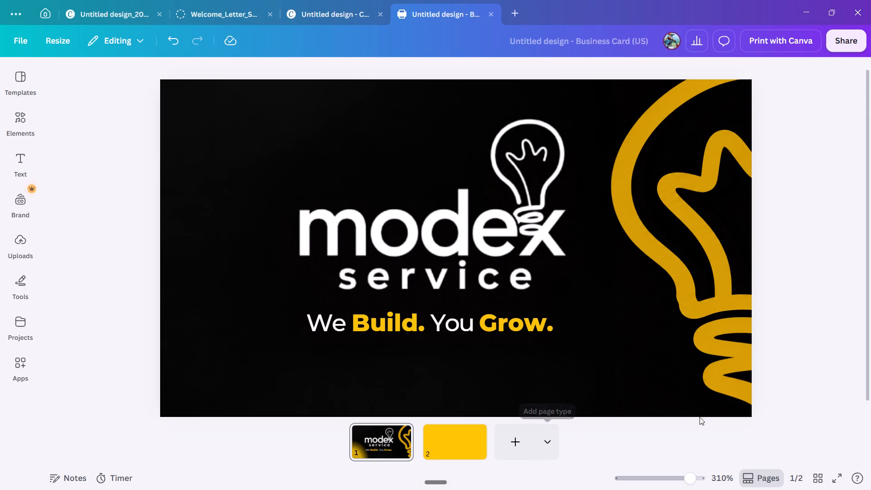
left_click(347, 96)
left_click(247, 71)
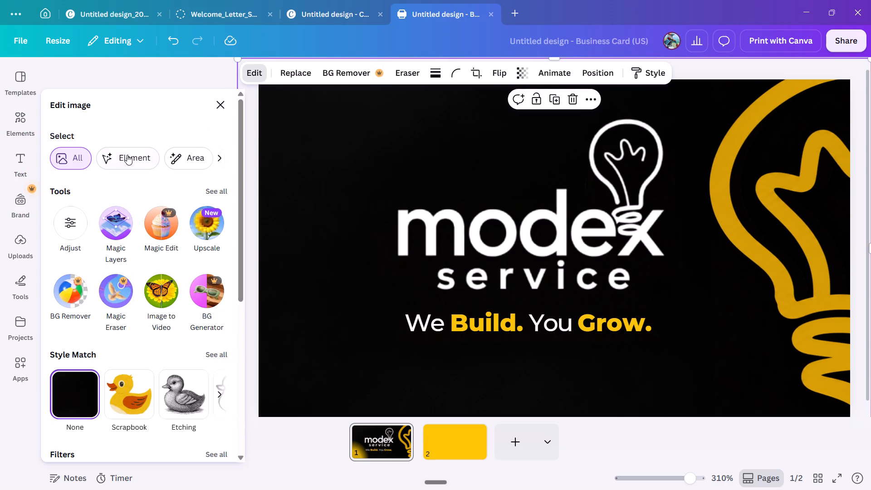
left_click(222, 158)
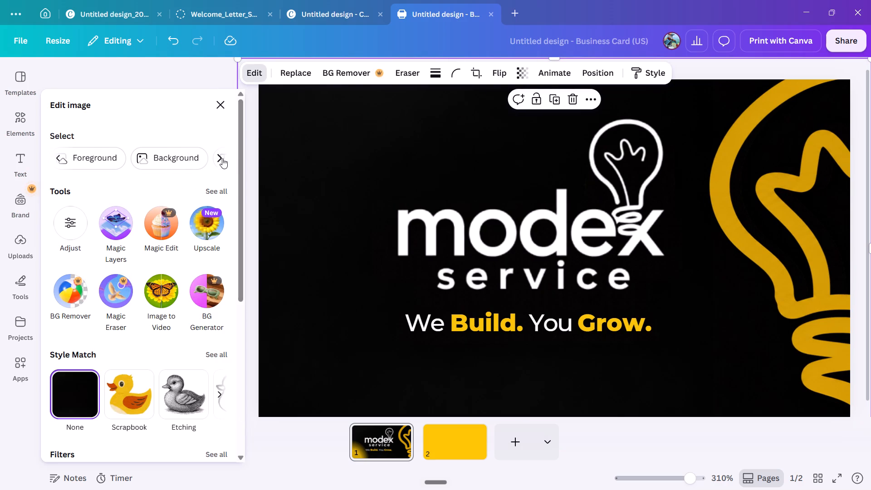
left_click(222, 158)
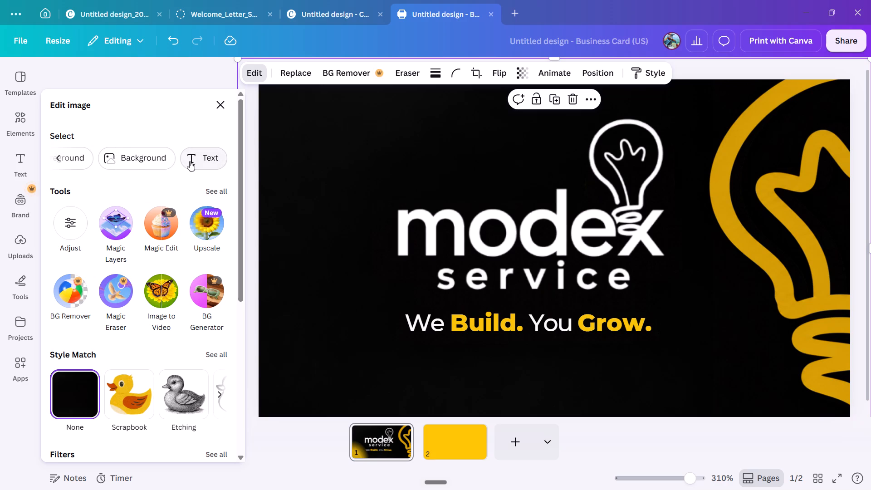
left_click(211, 191)
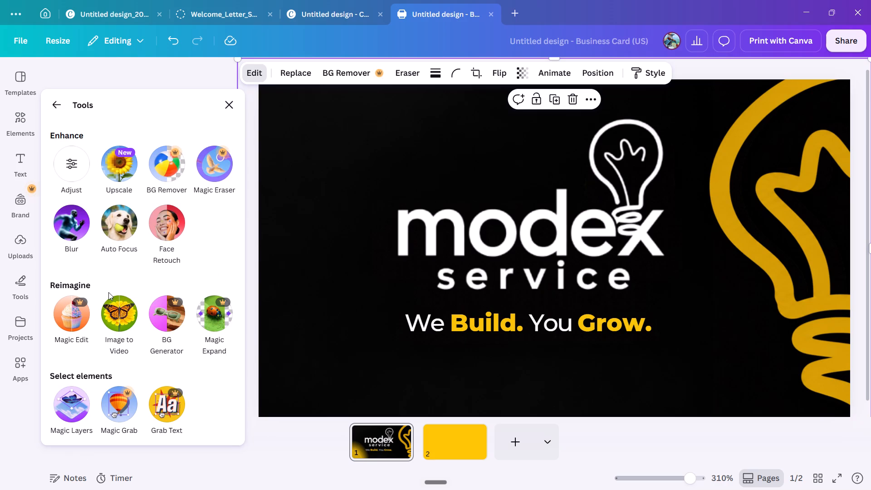
left_click(519, 244)
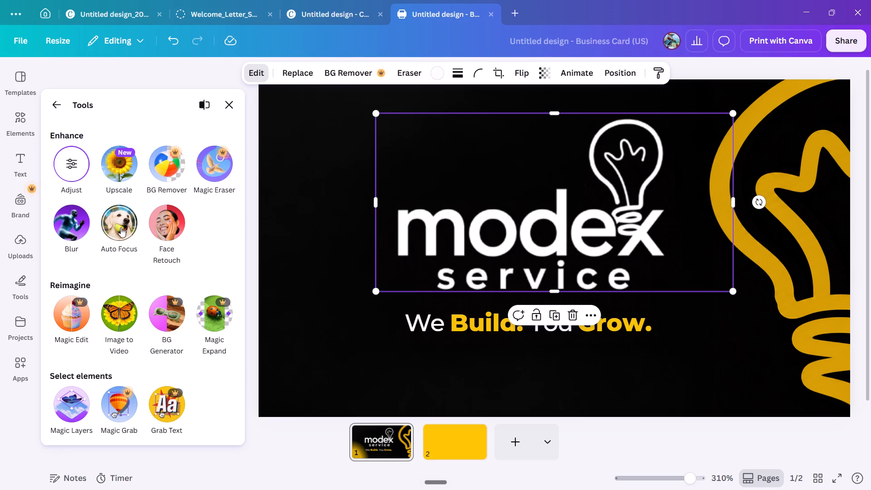
left_click(121, 178)
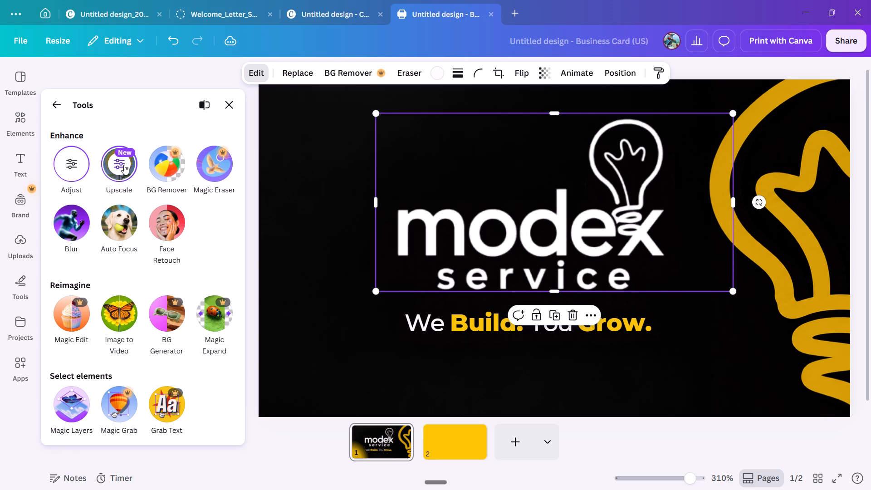
left_click(200, 108)
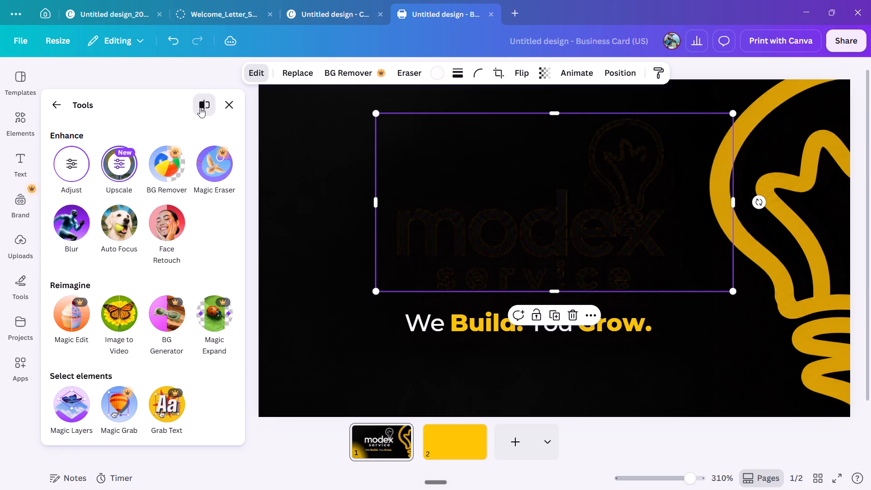
left_click(200, 108)
triple_click(200, 108)
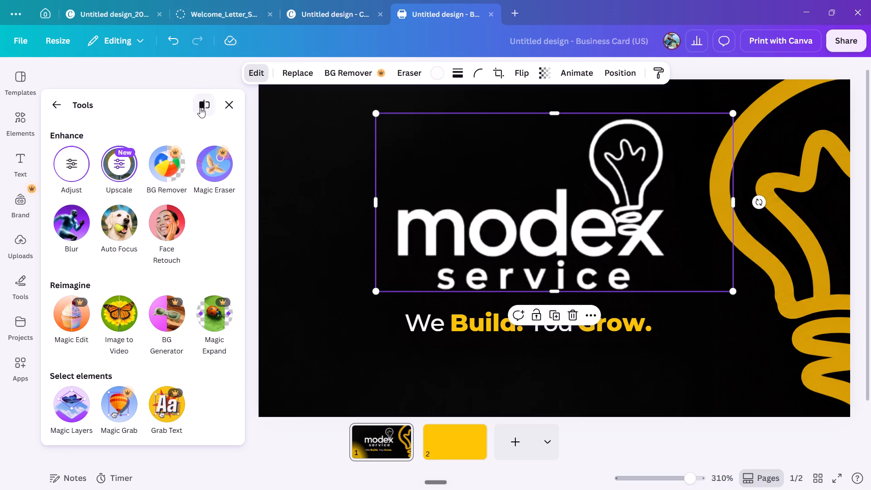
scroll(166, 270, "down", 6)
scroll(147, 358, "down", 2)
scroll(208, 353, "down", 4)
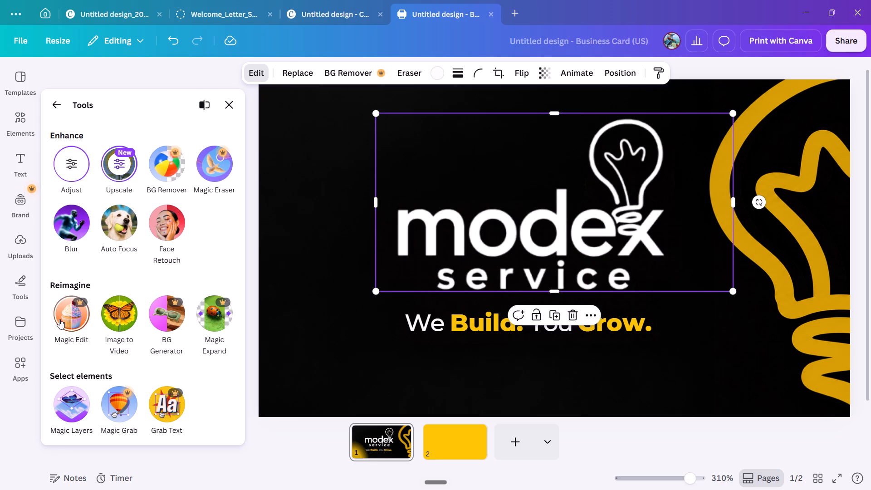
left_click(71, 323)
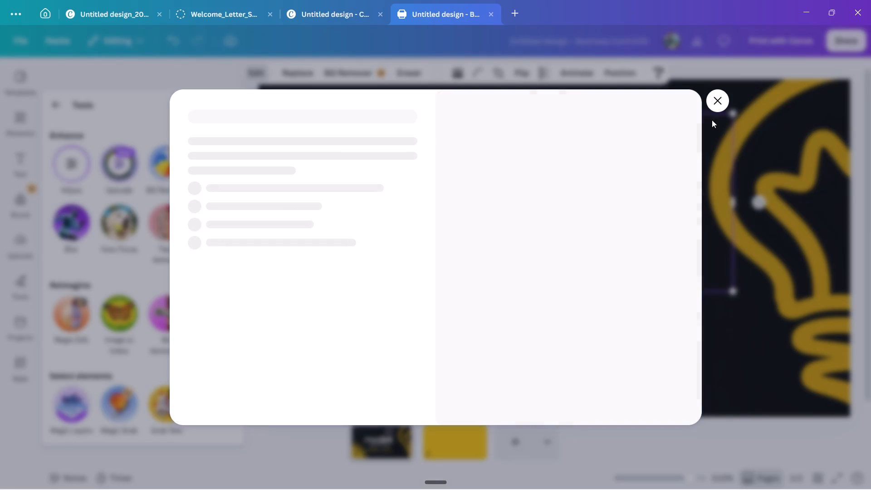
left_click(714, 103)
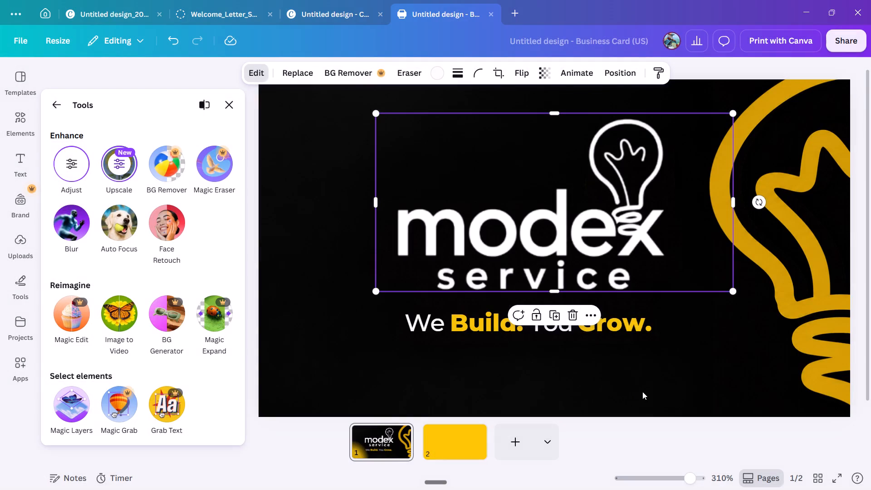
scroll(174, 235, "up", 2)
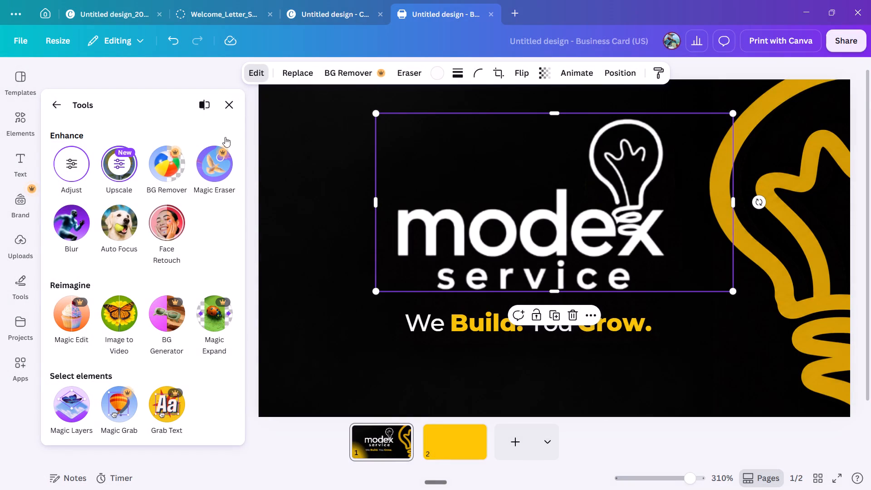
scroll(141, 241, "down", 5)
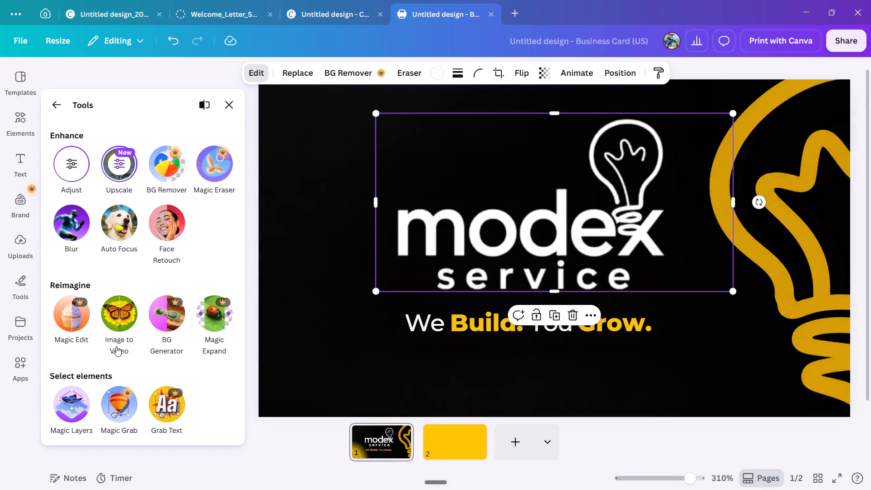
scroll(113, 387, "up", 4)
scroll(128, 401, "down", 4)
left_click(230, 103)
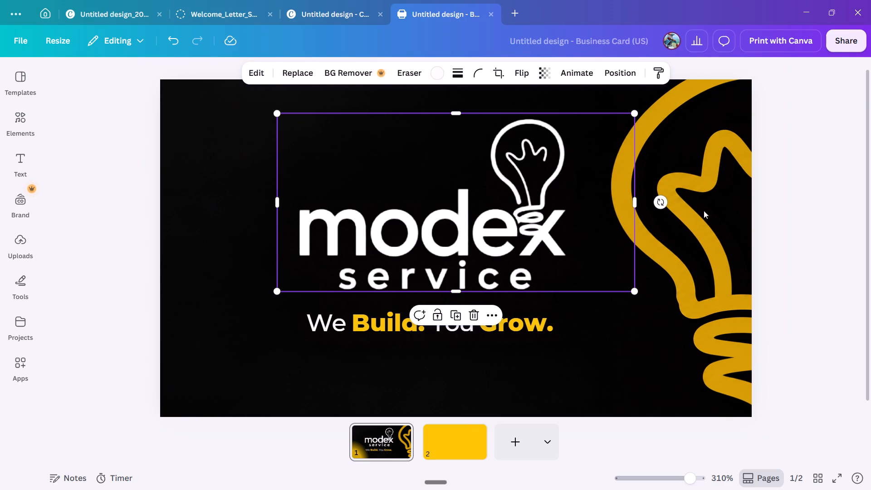
Upscale the large yellow bulb graphic on the card front.
left_click(798, 198)
left_click(695, 205)
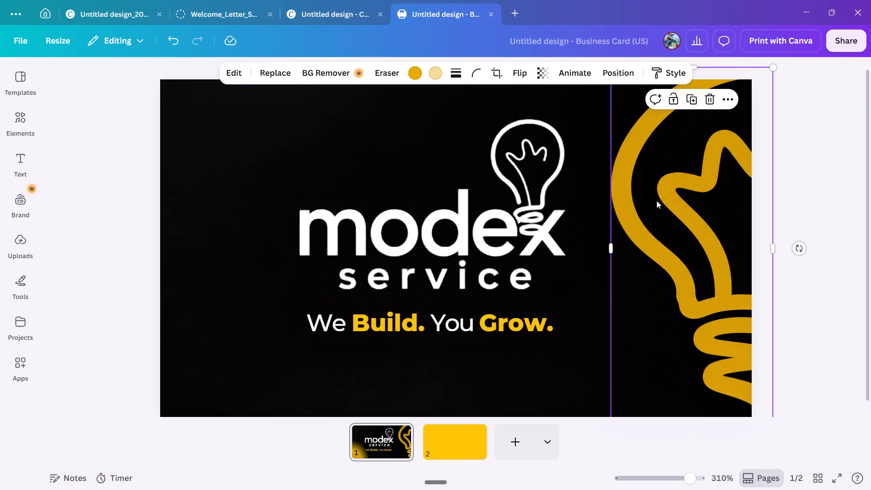
left_click(242, 73)
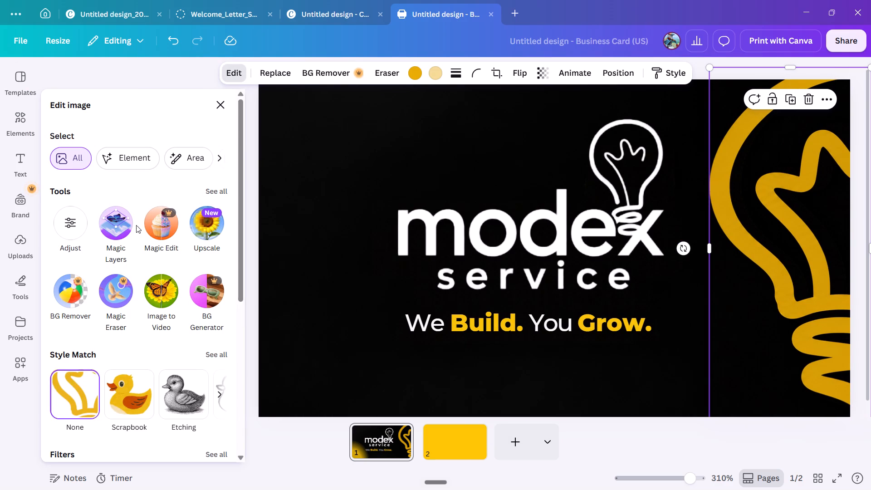
left_click(204, 228)
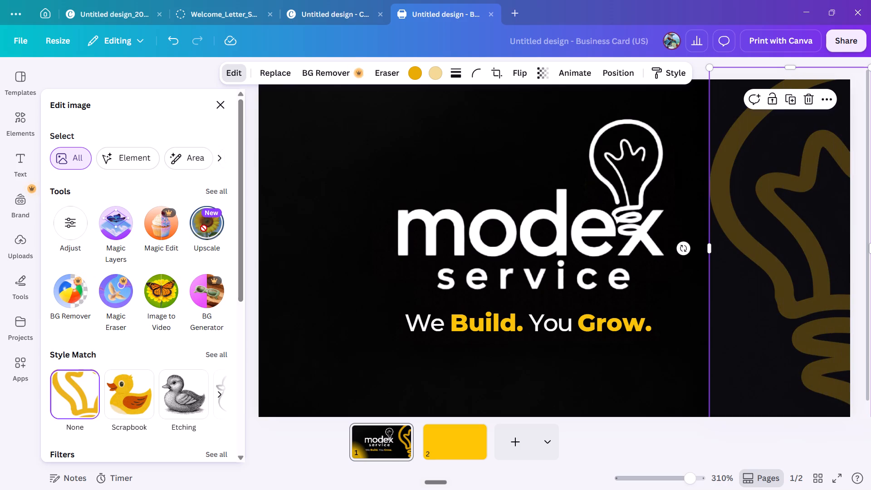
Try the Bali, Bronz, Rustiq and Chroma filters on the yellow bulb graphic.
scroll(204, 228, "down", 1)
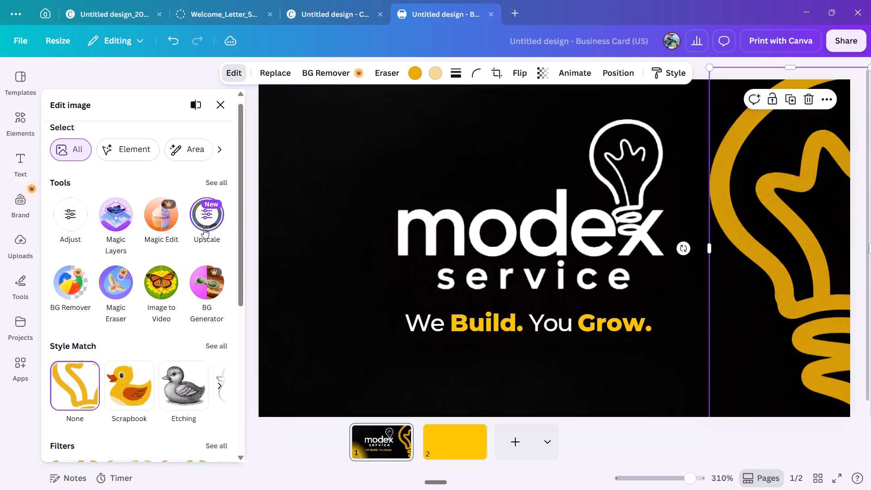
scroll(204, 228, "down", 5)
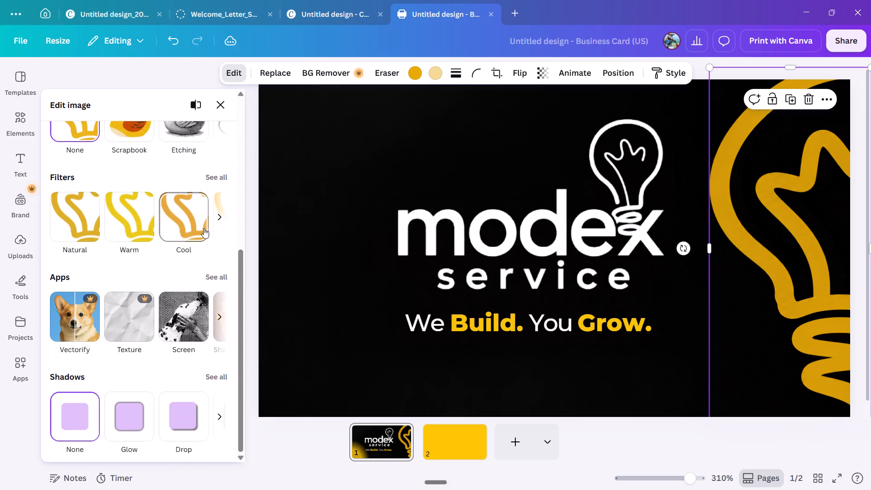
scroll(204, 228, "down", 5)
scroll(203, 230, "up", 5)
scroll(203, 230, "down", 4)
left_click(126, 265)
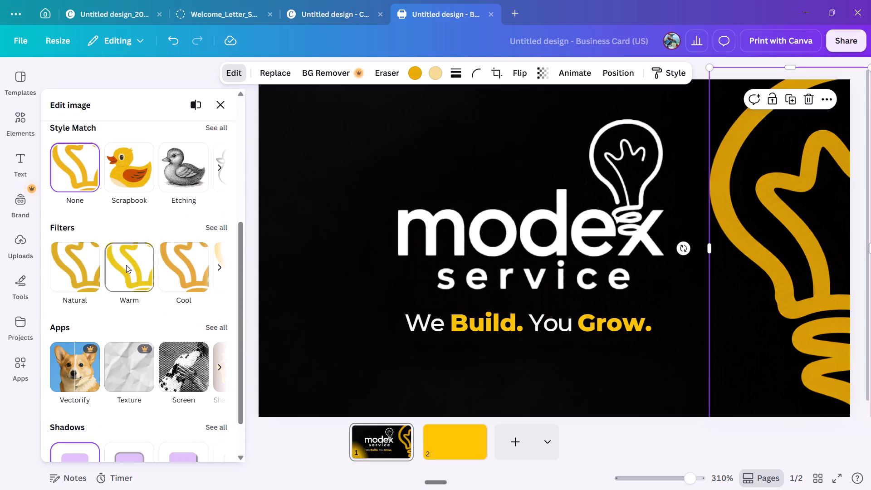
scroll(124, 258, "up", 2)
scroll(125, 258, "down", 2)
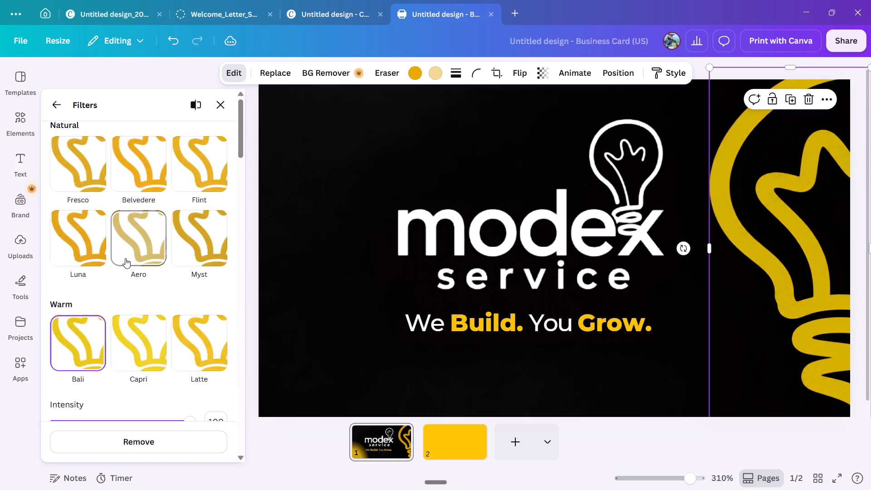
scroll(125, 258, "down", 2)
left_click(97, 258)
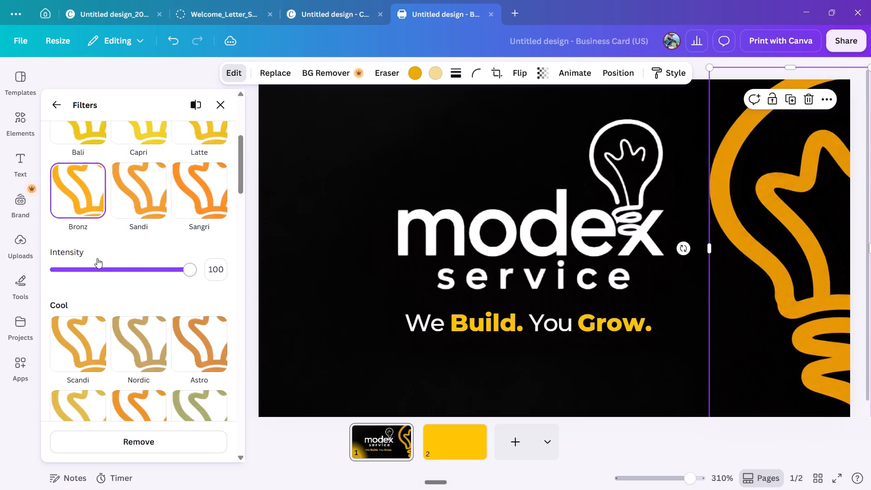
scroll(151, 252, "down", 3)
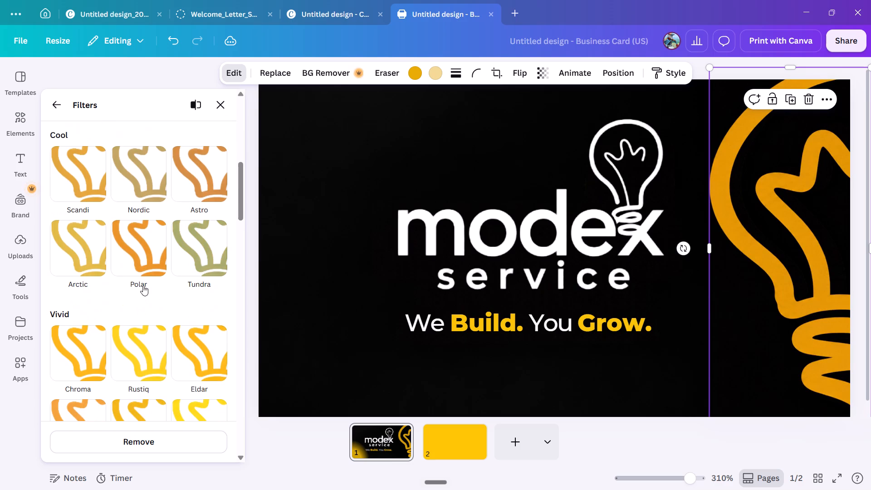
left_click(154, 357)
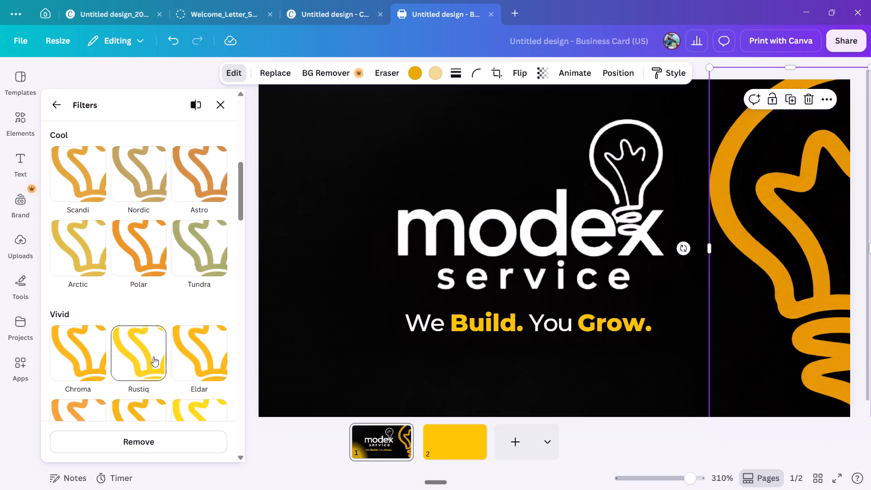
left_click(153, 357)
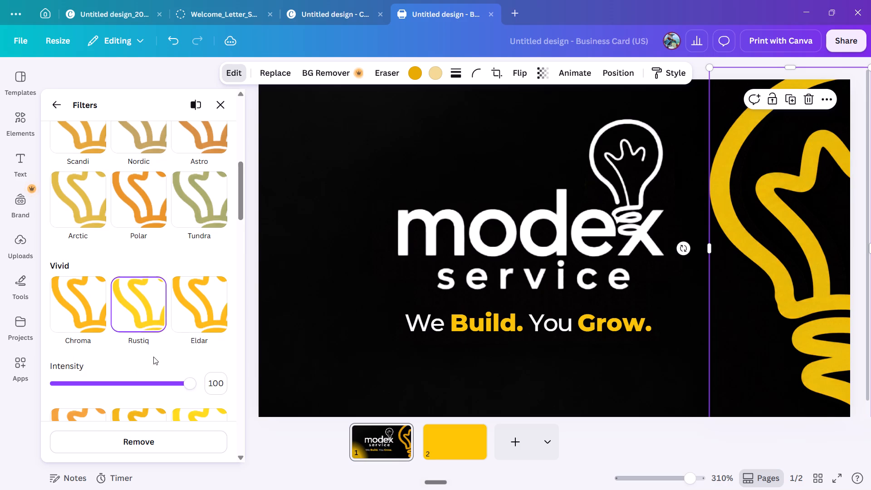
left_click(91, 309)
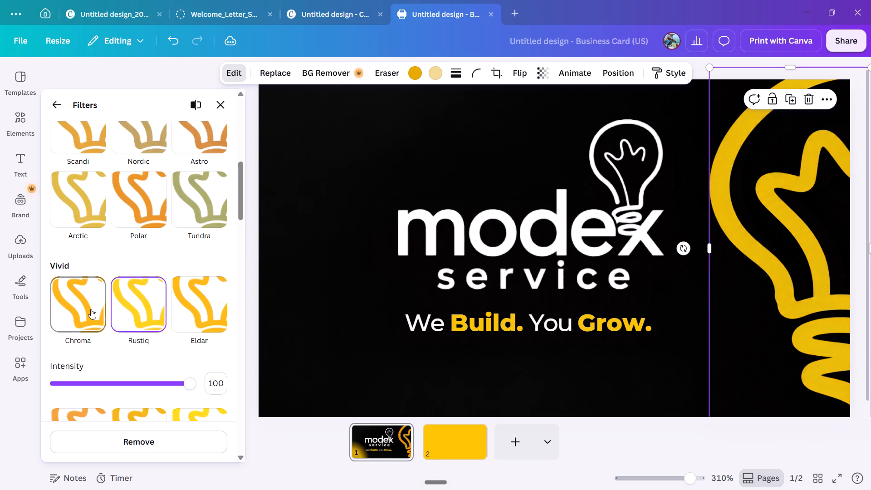
Apply the Vivid filter Eldar to the yellow bulb graphic.
left_click(218, 317)
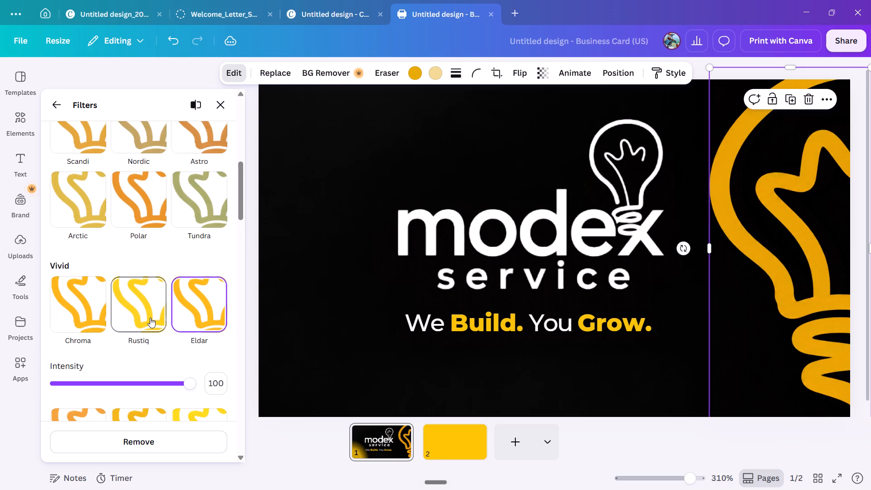
left_click(220, 101)
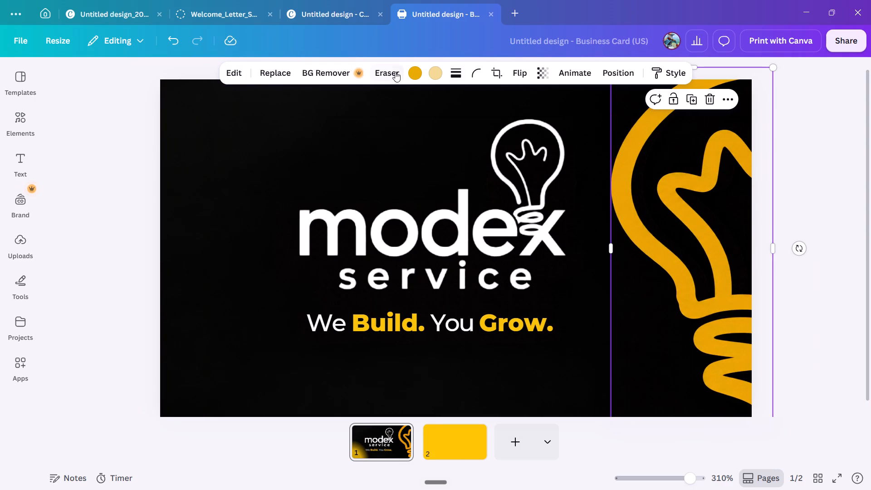
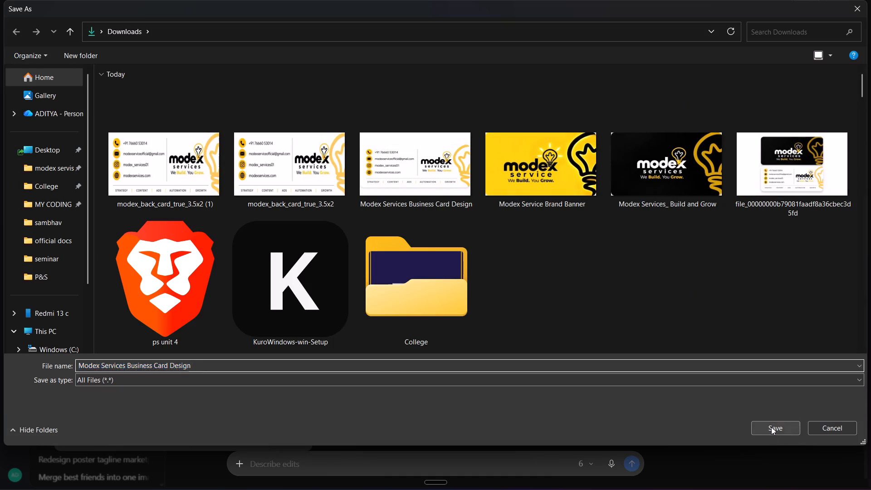
left_click(466, 250)
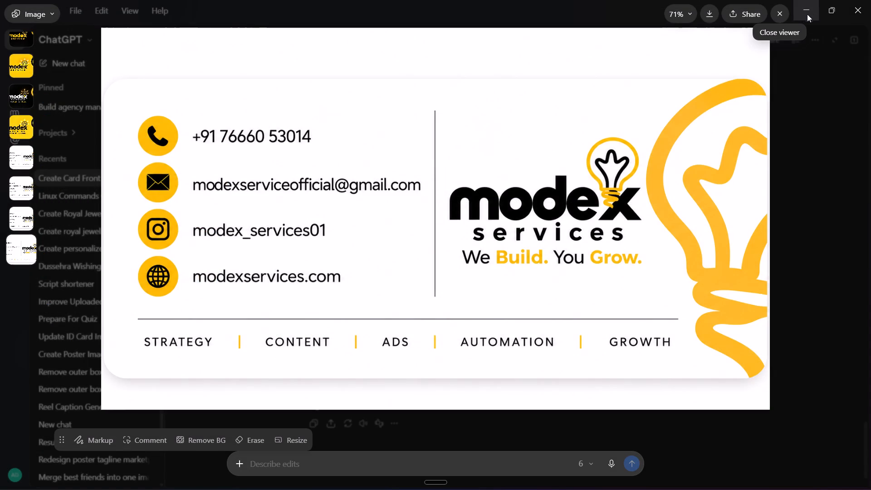
left_click(812, 13)
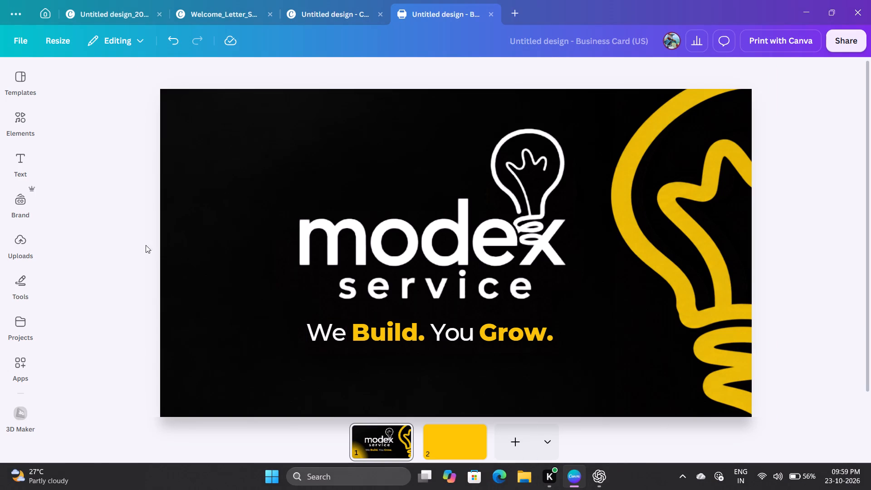
Upload the Modex Services Business Card Design image from Downloads to the design's uploads.
left_click(13, 241)
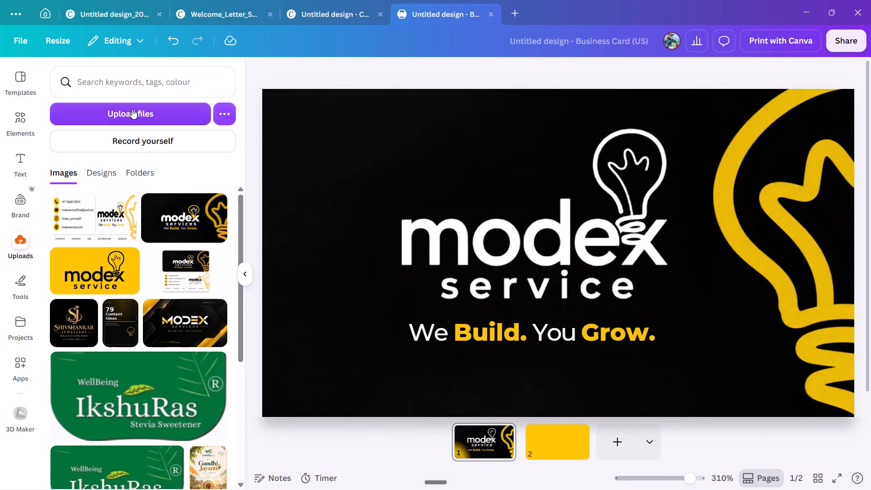
left_click(132, 109)
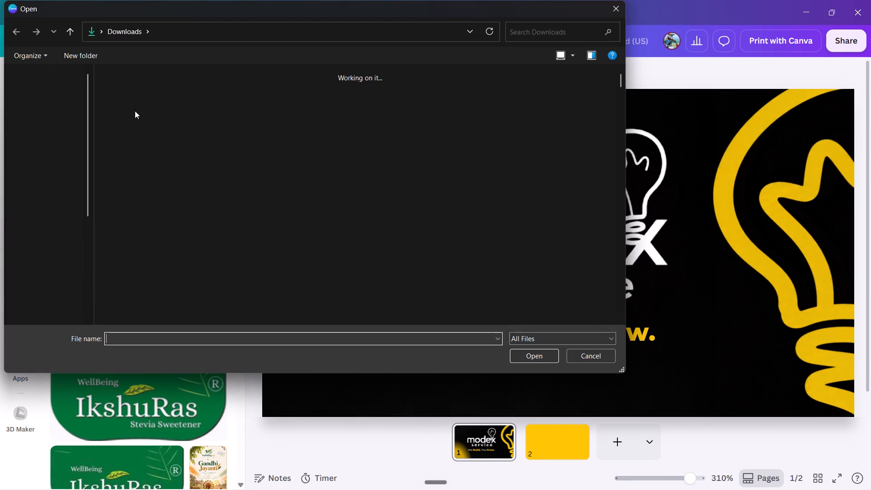
left_click(146, 138)
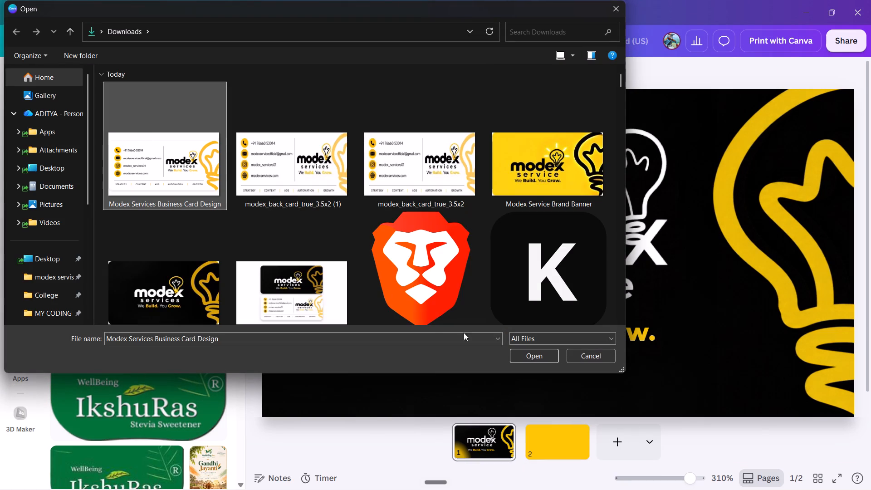
left_click(539, 355)
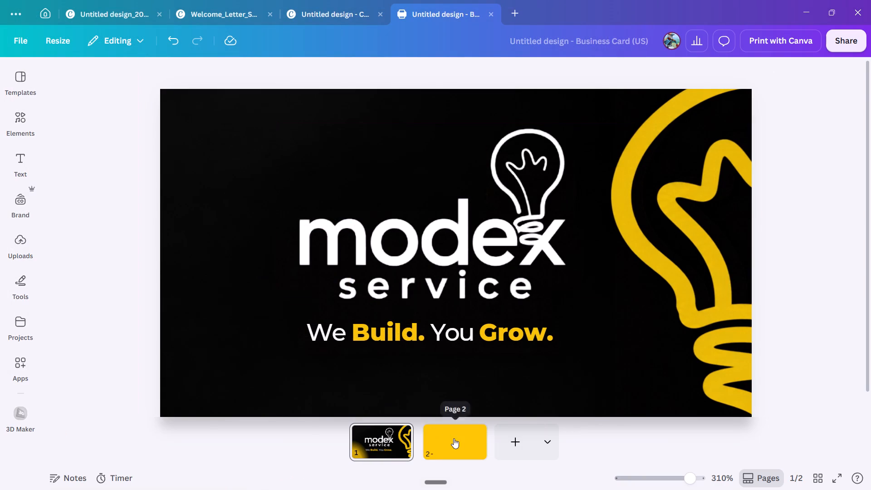
Place the uploaded white contact-details card image on page 2 and set it as the page background.
left_click(454, 438)
left_click(19, 240)
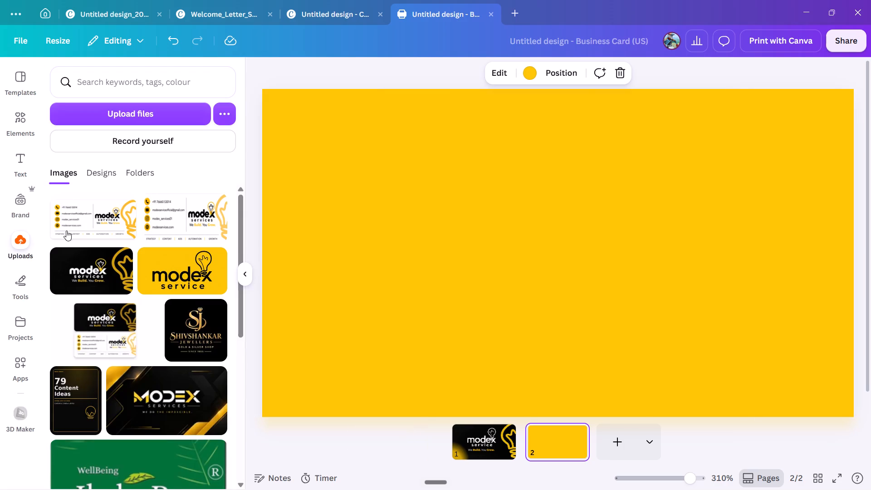
left_click_drag(71, 223, 397, 161)
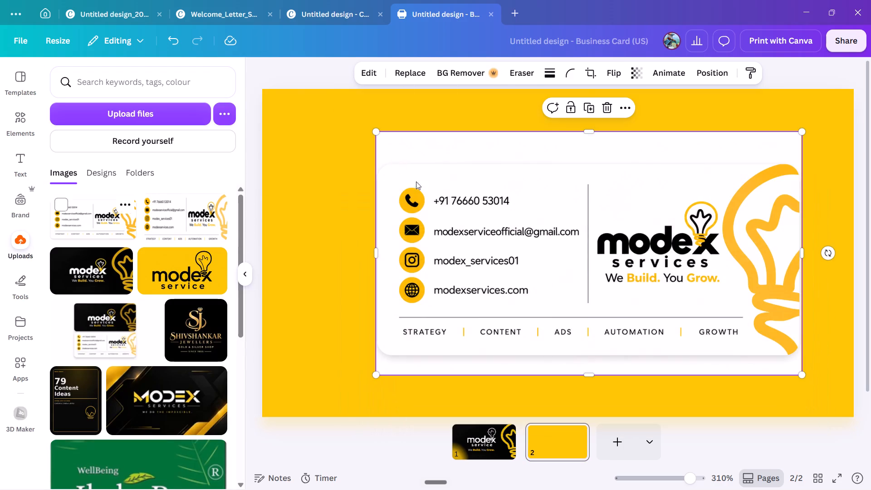
right_click(489, 211)
left_click(558, 417)
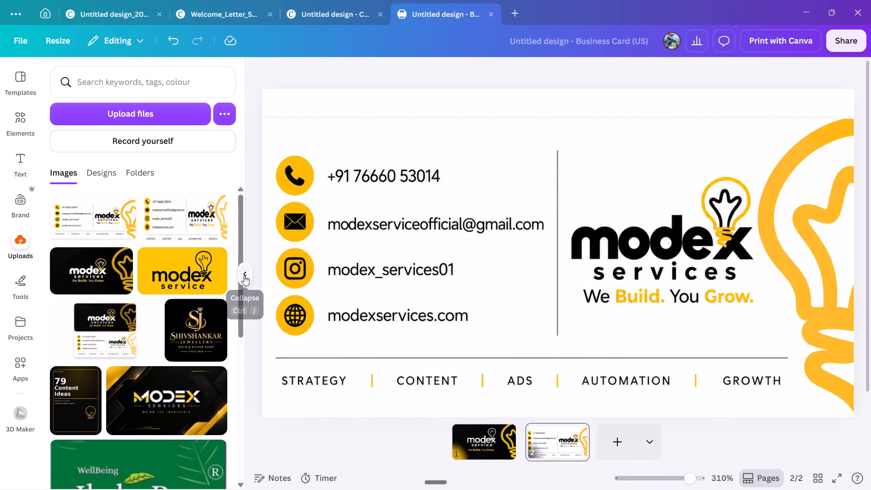
left_click(244, 275)
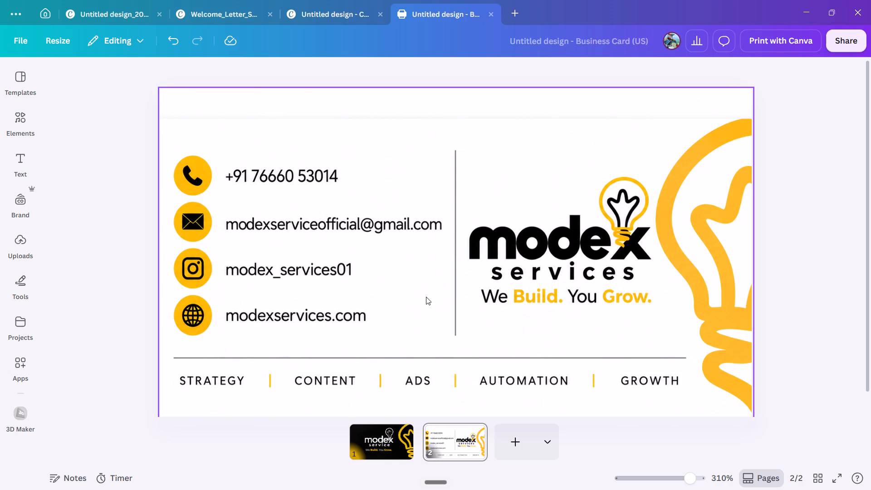
Open the page 2 background image for cropping and try the Expand option on it.
double_click(472, 276)
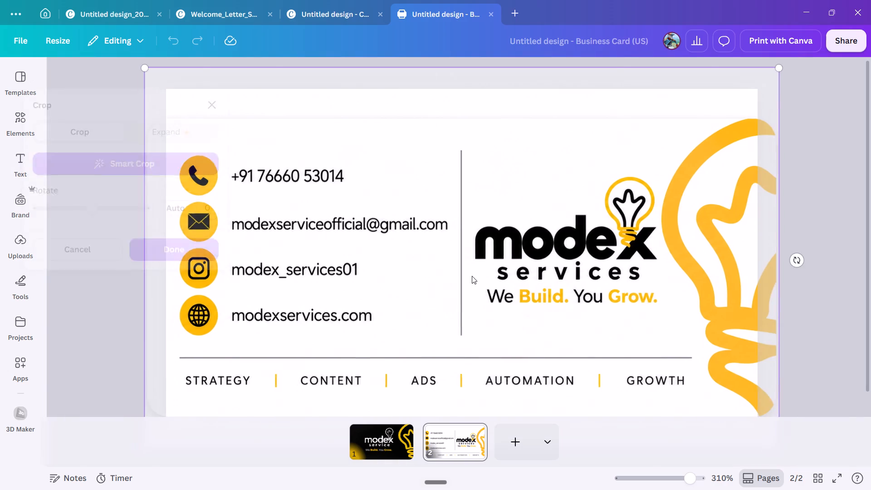
left_click(526, 285)
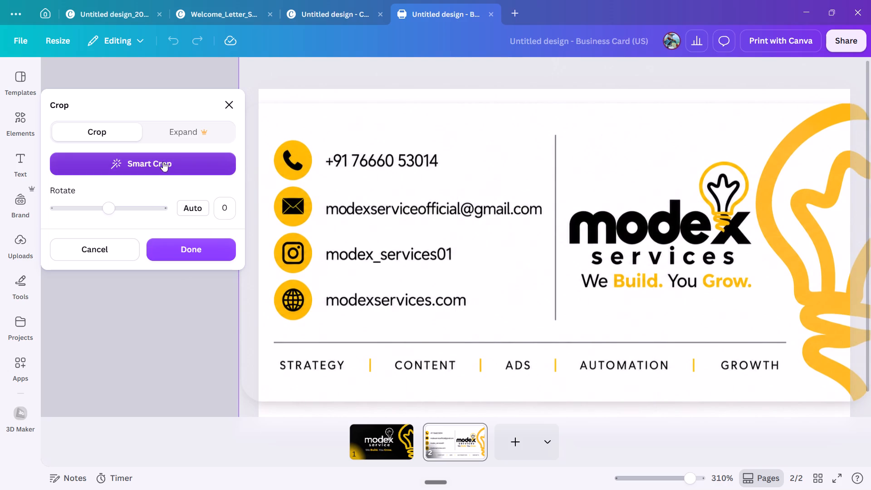
left_click(194, 137)
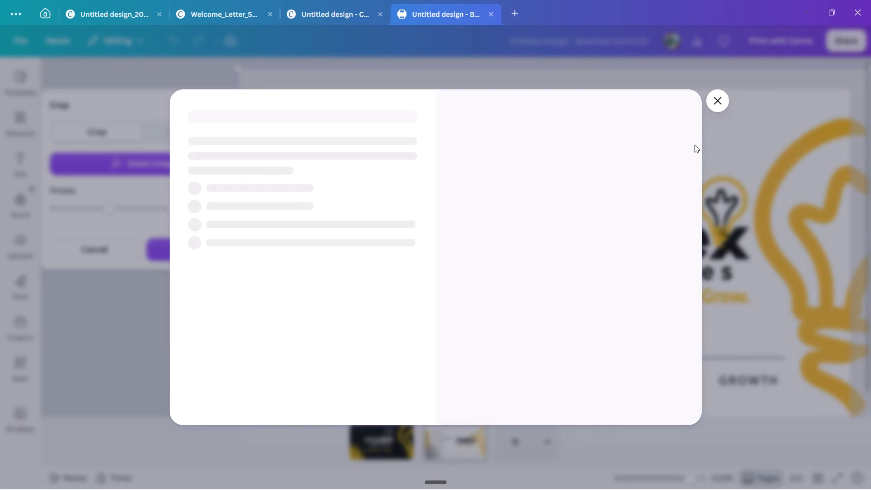
Dismiss the Canva Pro offer and unfinished crop, and trim the blank strips off the top and bottom of page 2's card-back image.
left_click(715, 105)
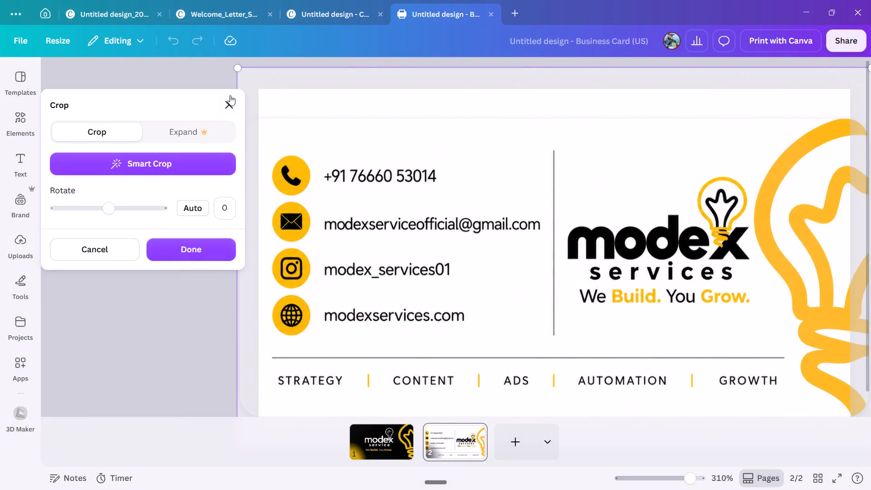
left_click(230, 98)
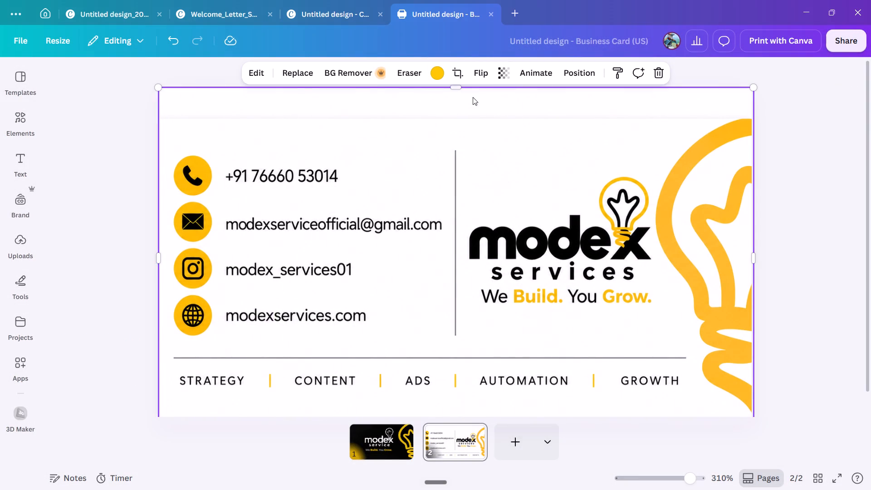
left_click_drag(455, 87, 452, 108)
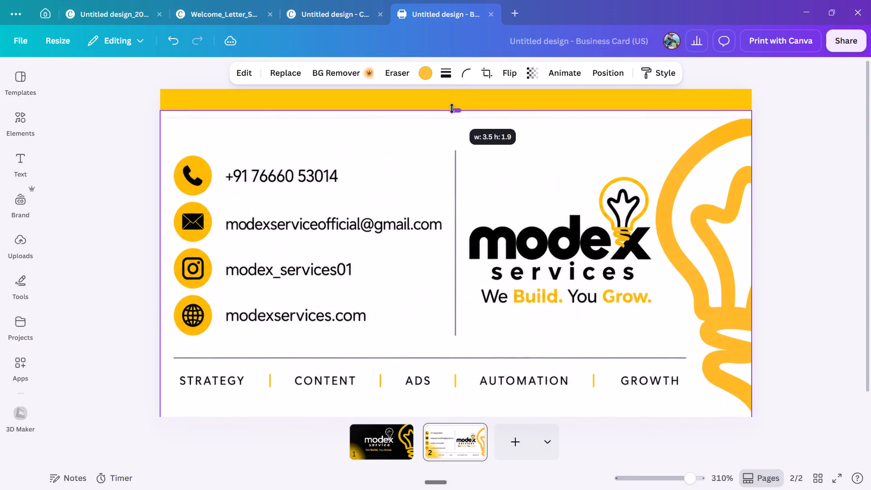
left_click_drag(452, 108, 452, 115)
scroll(460, 198, "down", 3)
left_click_drag(460, 193, 461, 170)
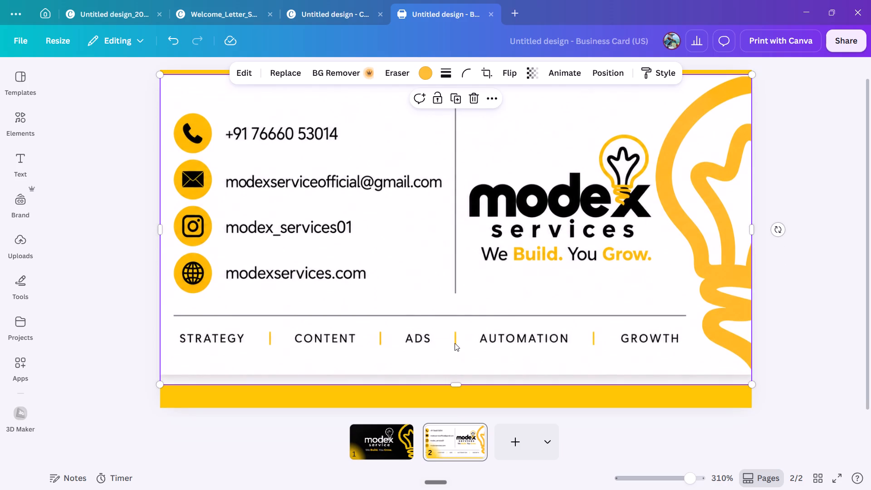
left_click_drag(453, 388, 454, 378)
scroll(451, 309, "up", 2)
Replace page 2's background with the trimmed card-back image.
right_click(483, 189)
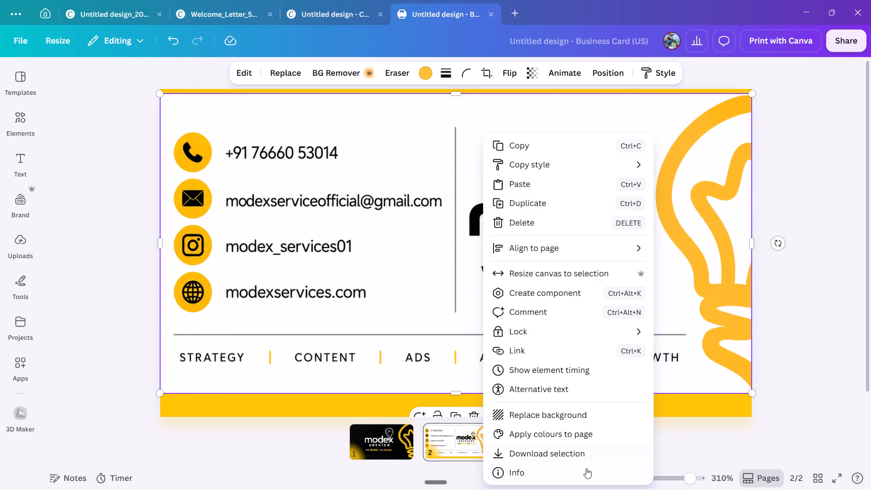
left_click(562, 416)
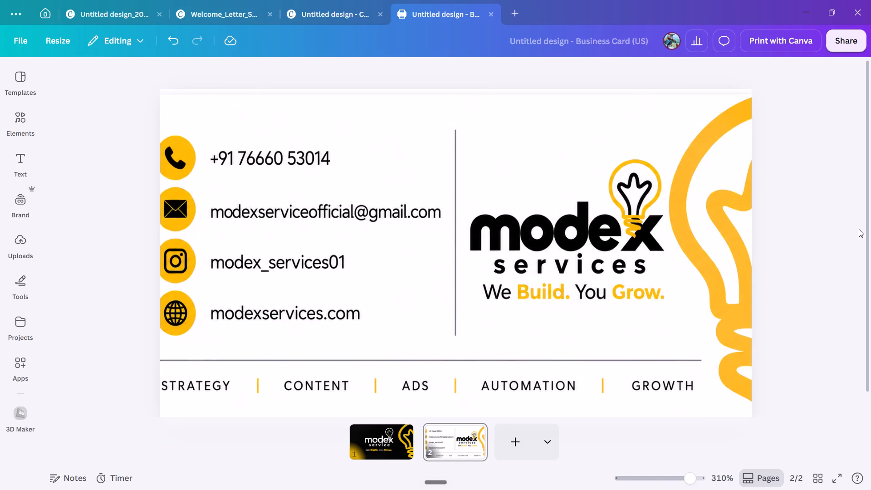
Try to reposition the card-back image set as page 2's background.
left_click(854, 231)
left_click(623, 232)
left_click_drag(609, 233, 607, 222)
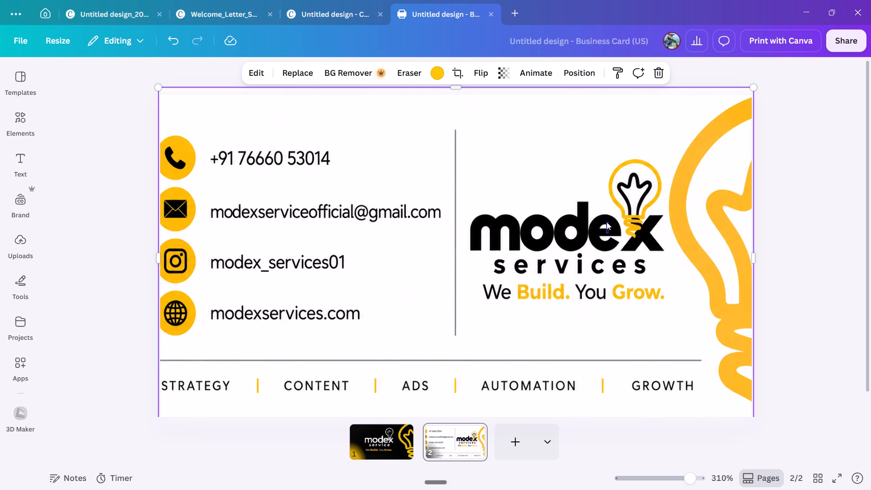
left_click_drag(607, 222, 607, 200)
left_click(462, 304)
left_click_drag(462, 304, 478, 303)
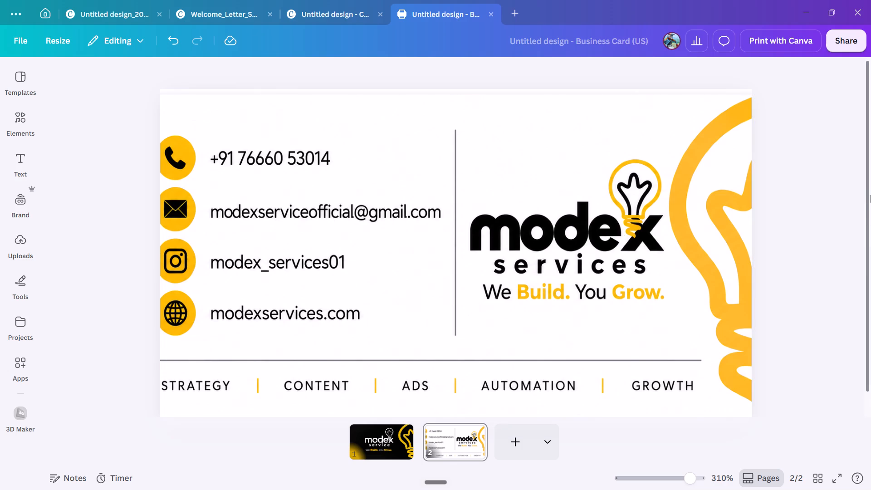
Split page 2's card-back background image into editable elements with Magic Layers.
left_click(475, 158)
left_click(267, 72)
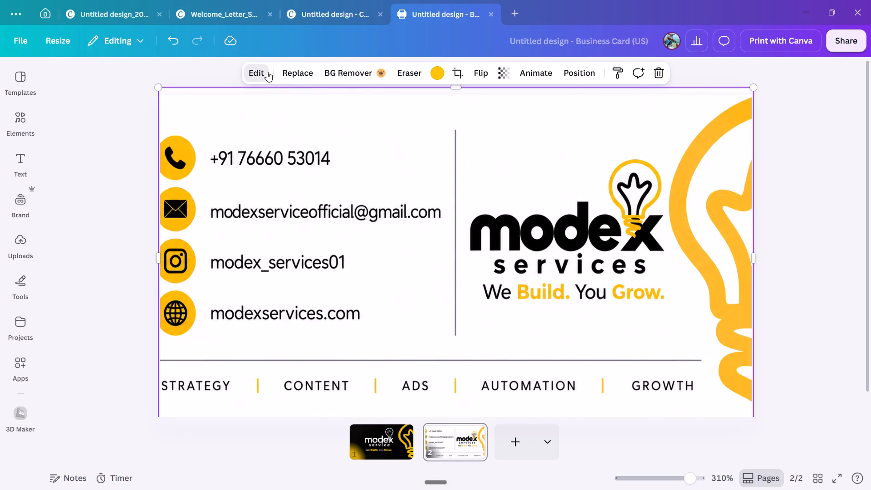
left_click(284, 127)
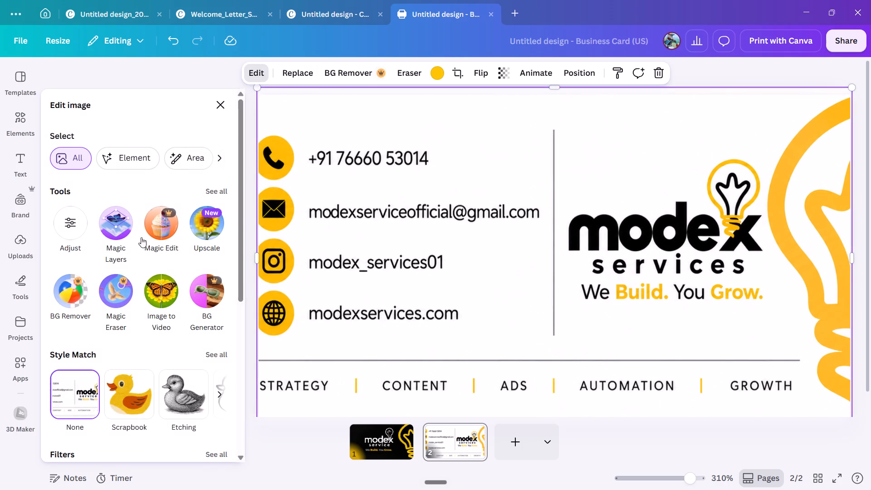
left_click(123, 226)
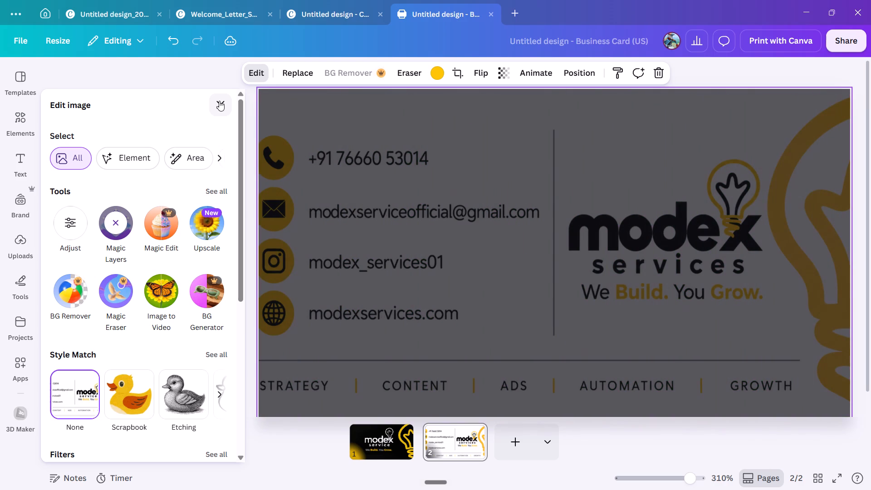
left_click(220, 101)
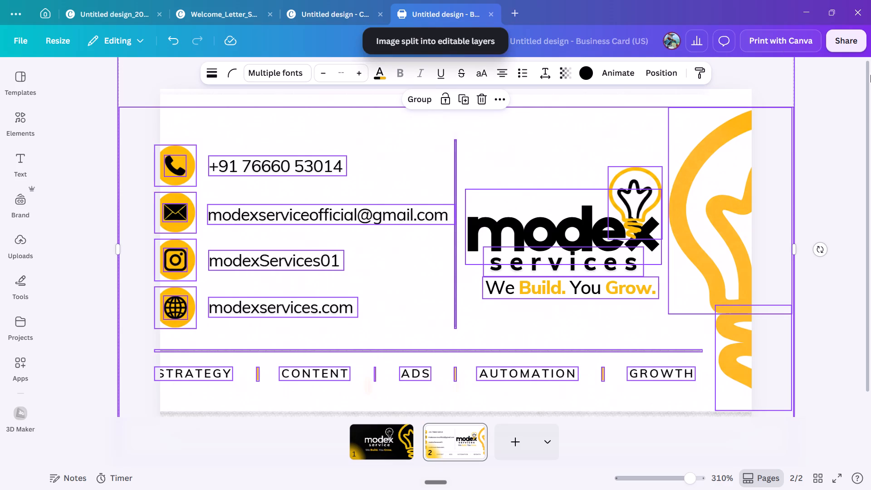
Move the dark-edged full-width backdrop layer off the contact details and logo on page 2, and delete it.
left_click(818, 114)
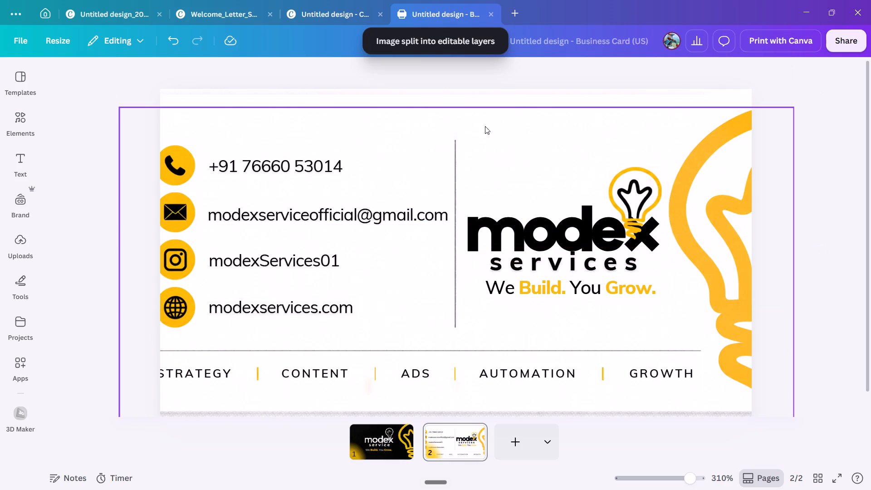
left_click(471, 105)
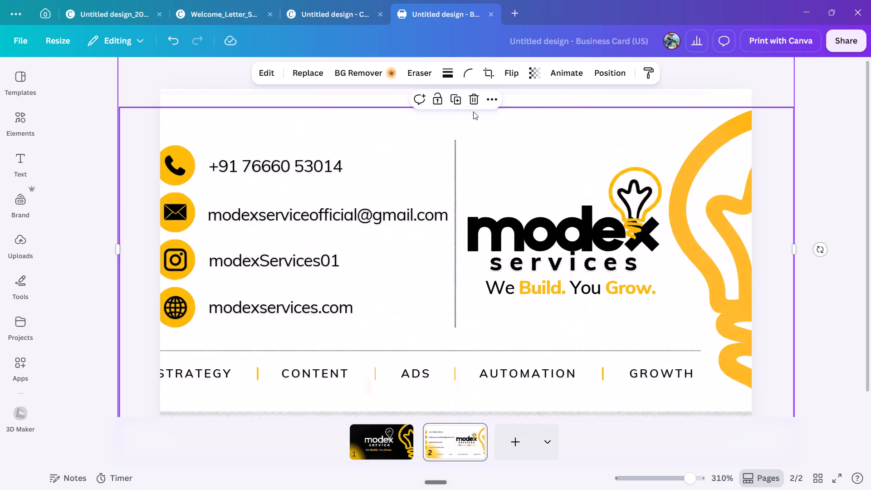
left_click(485, 112)
left_click_drag(485, 113, 485, 136)
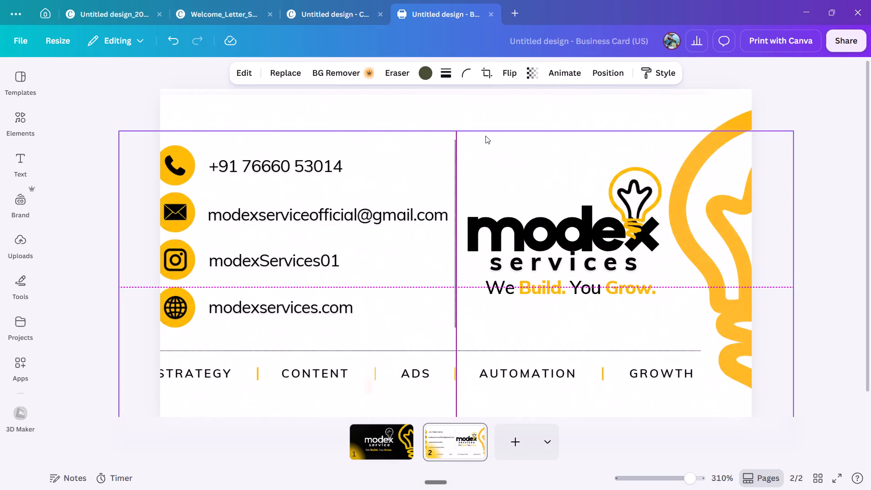
left_click_drag(485, 136, 271, 444)
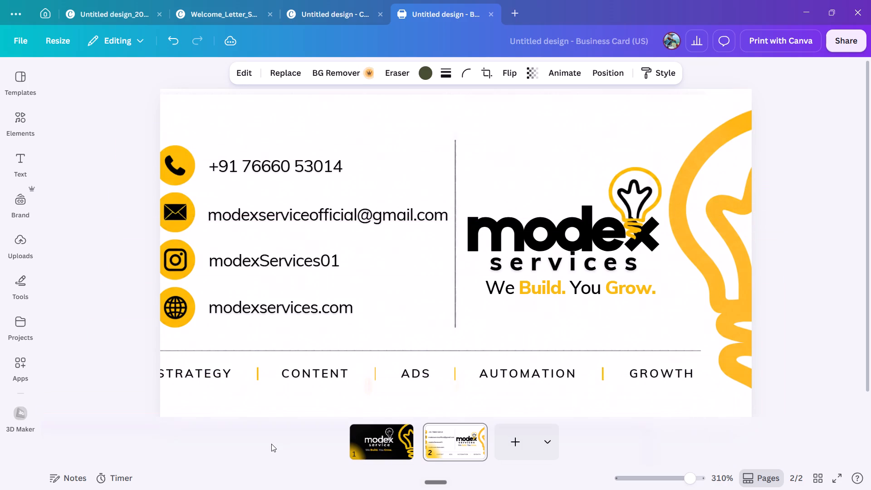
left_click_drag(271, 444, 433, 232)
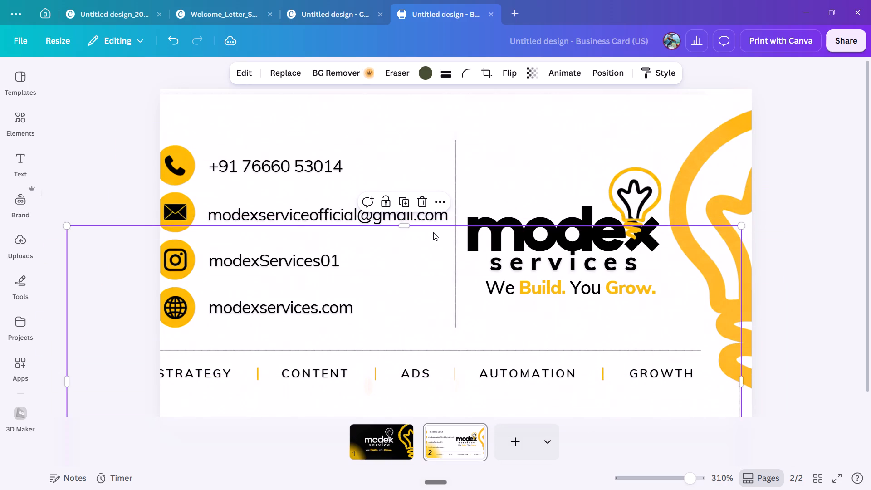
key("BackSpace")
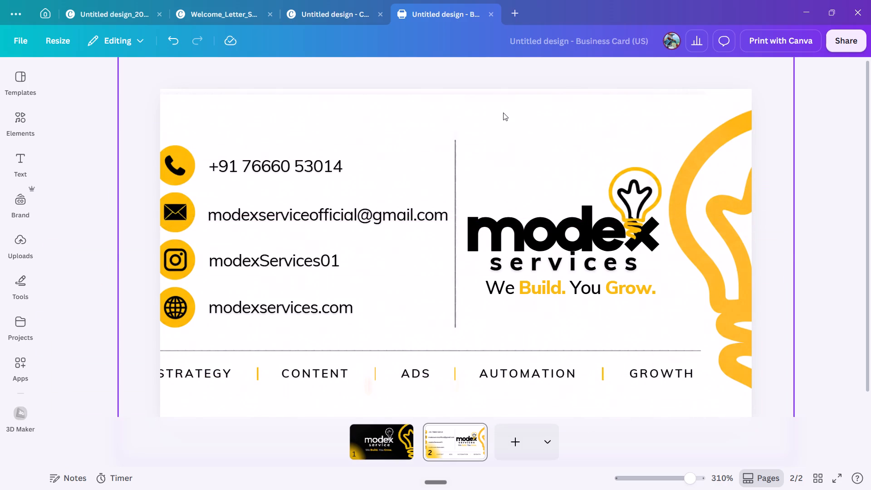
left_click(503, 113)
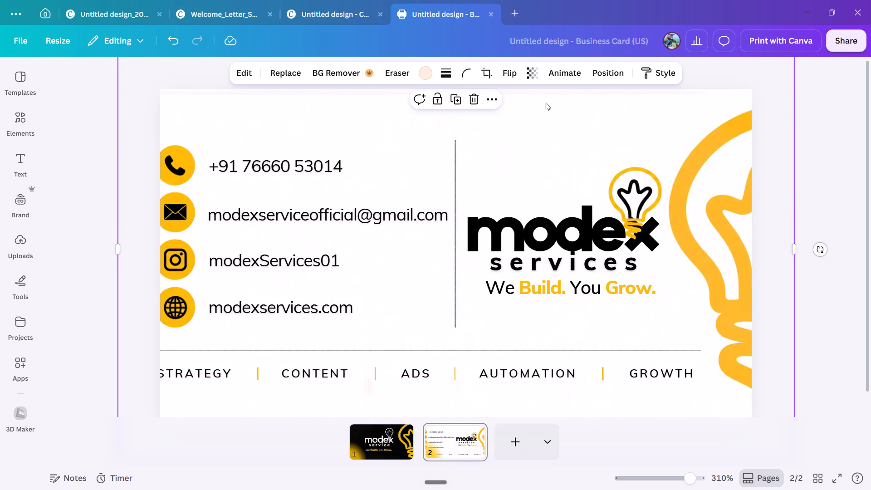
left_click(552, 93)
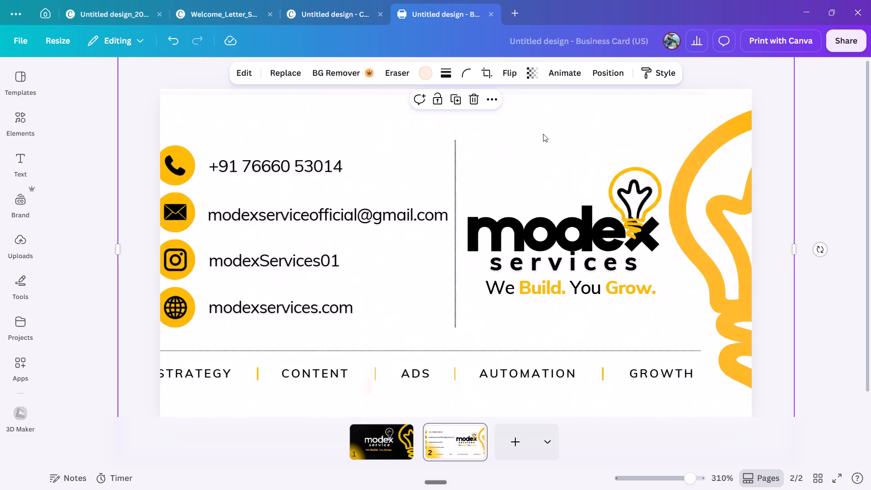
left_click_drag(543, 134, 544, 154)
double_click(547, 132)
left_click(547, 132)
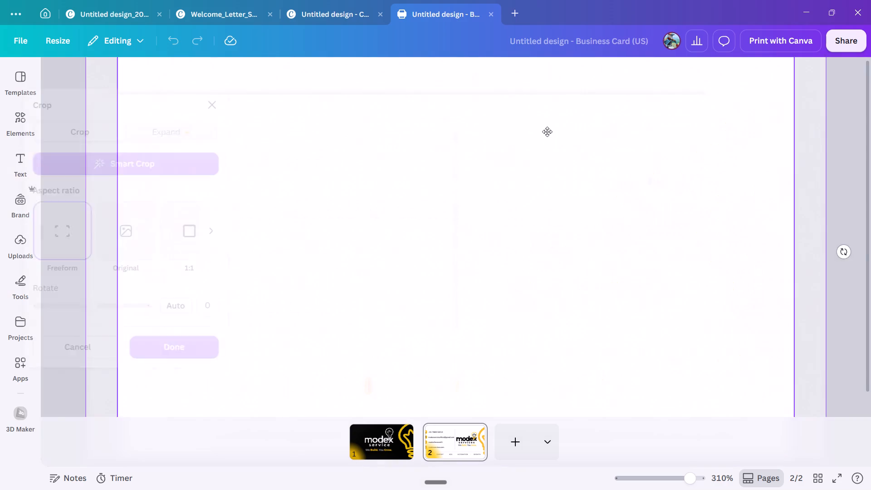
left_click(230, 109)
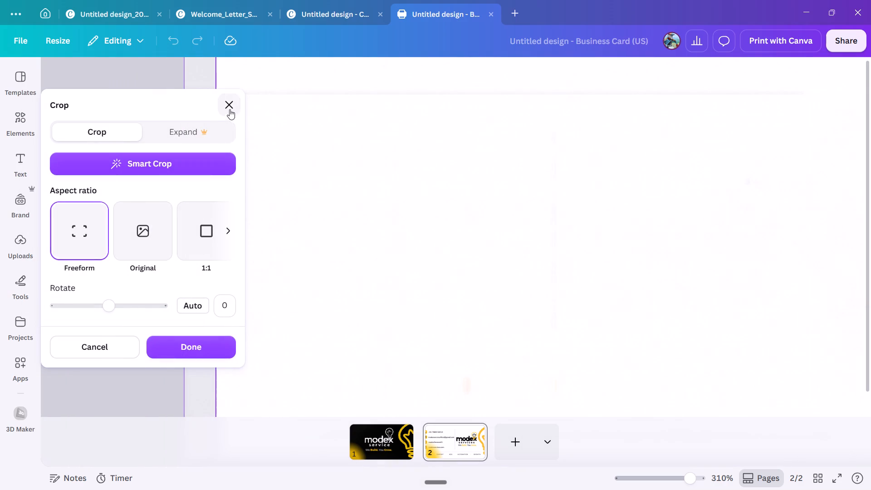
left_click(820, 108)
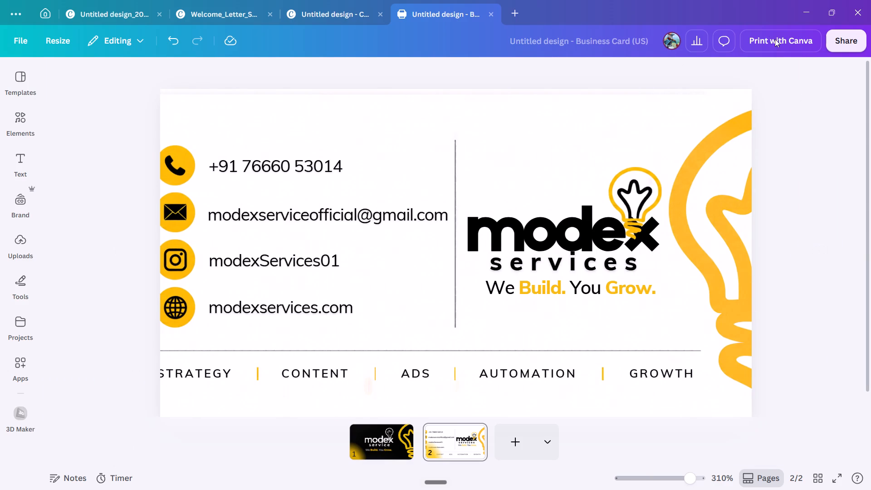
Check the two-sided business card preview in Print with Canva and return to the design.
left_click(770, 34)
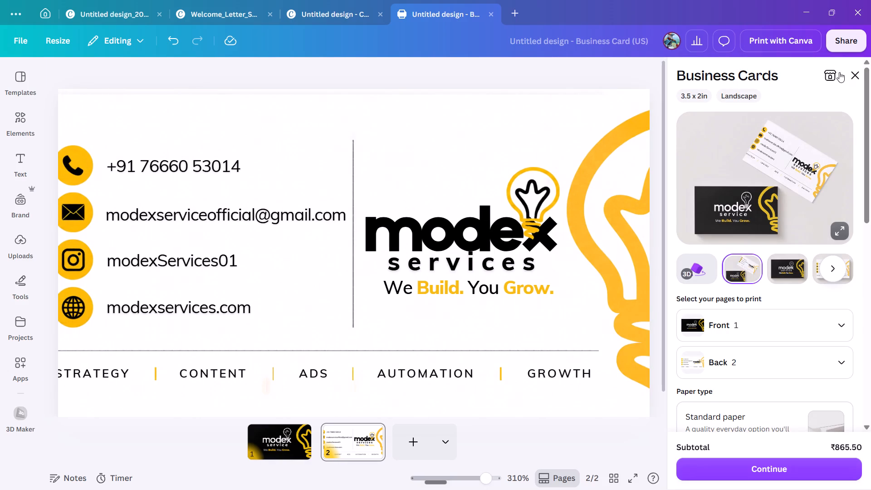
left_click(853, 74)
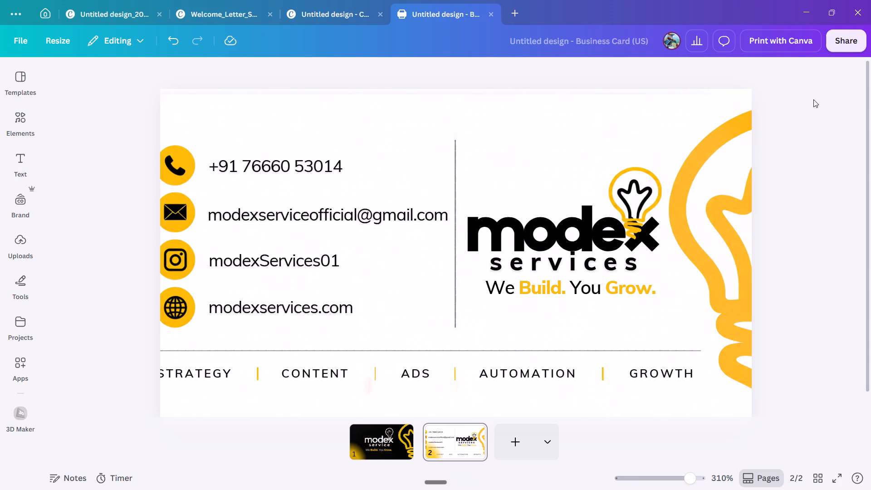
Pull the remaining white backdrop layer down from behind the card details on page 2 and delete it.
left_click(495, 152)
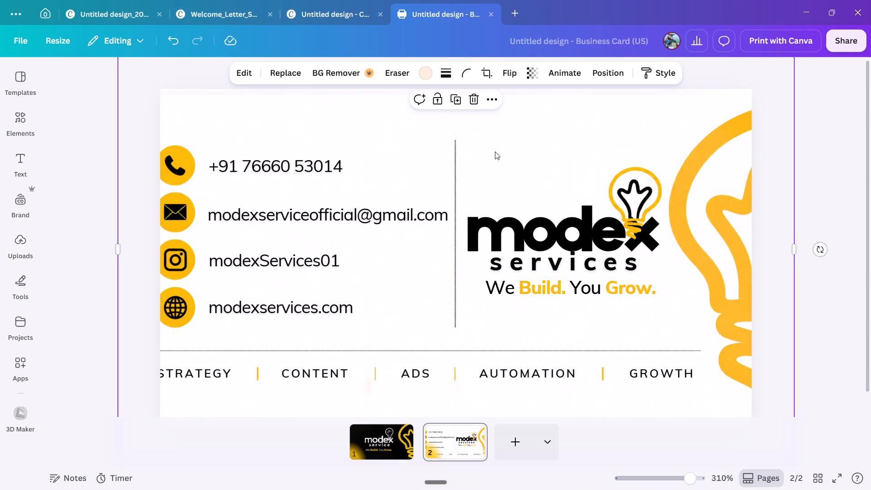
left_click_drag(495, 152, 704, 157)
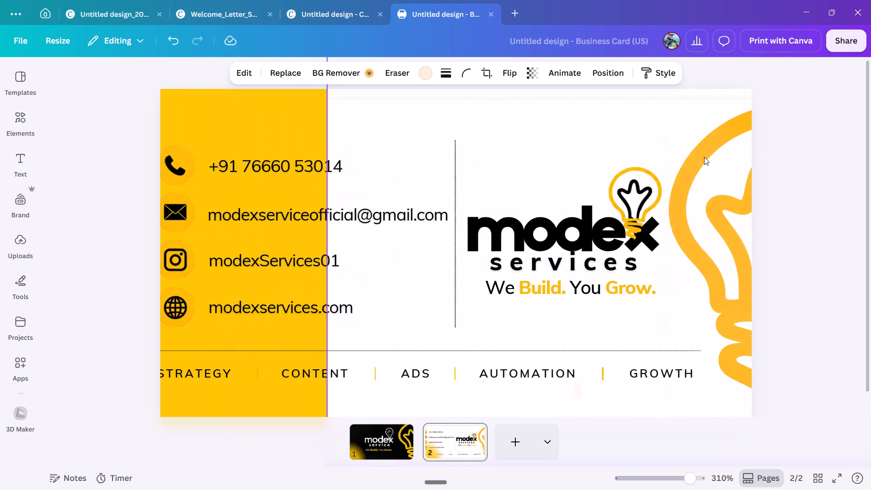
left_click_drag(704, 157, 495, 392)
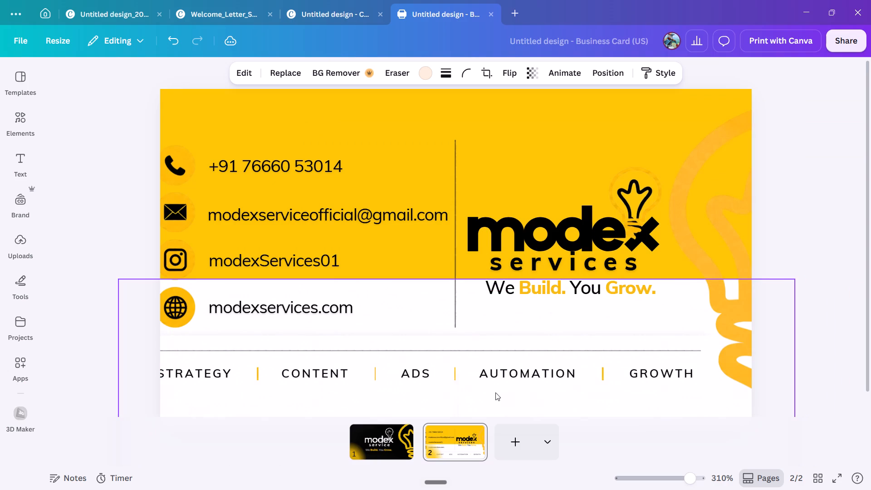
left_click_drag(495, 392, 494, 392)
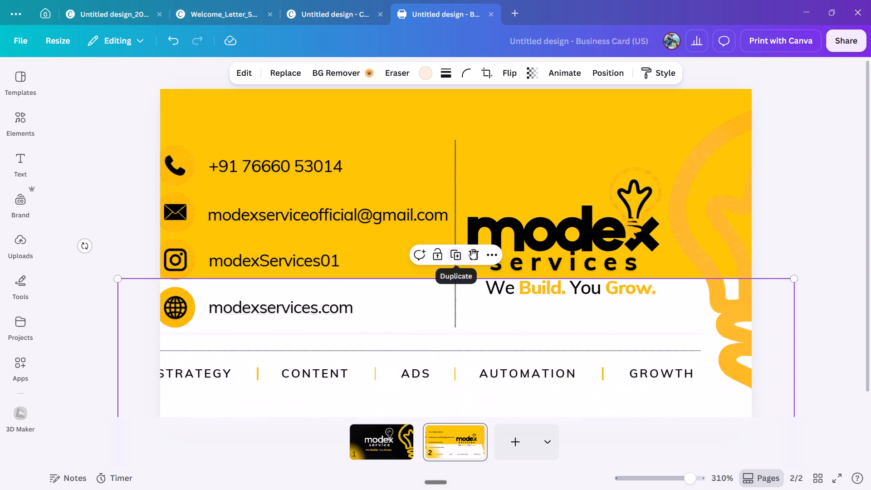
left_click(473, 248)
Change page 2's yellow background to solid white, #FFFFFF.
left_click(454, 116)
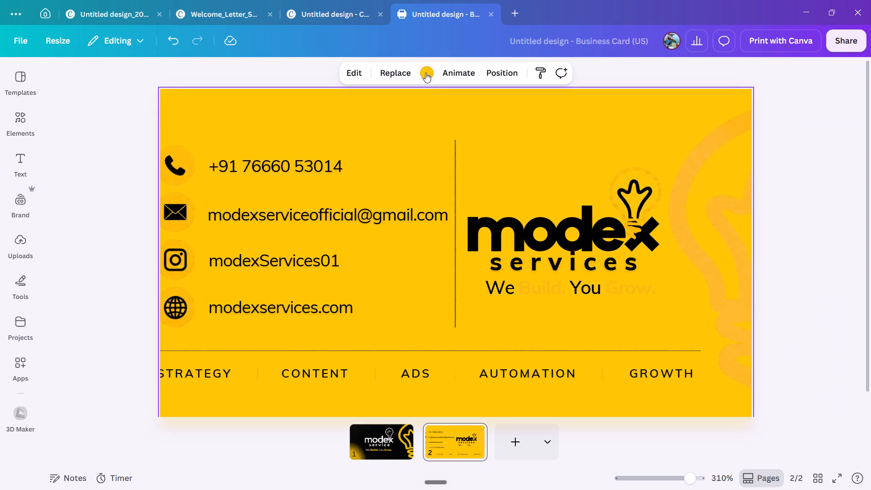
left_click(426, 73)
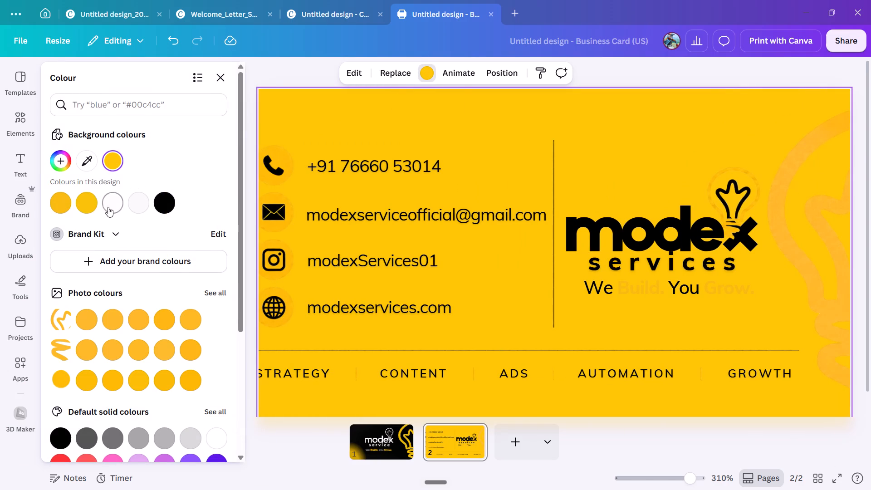
left_click(70, 164)
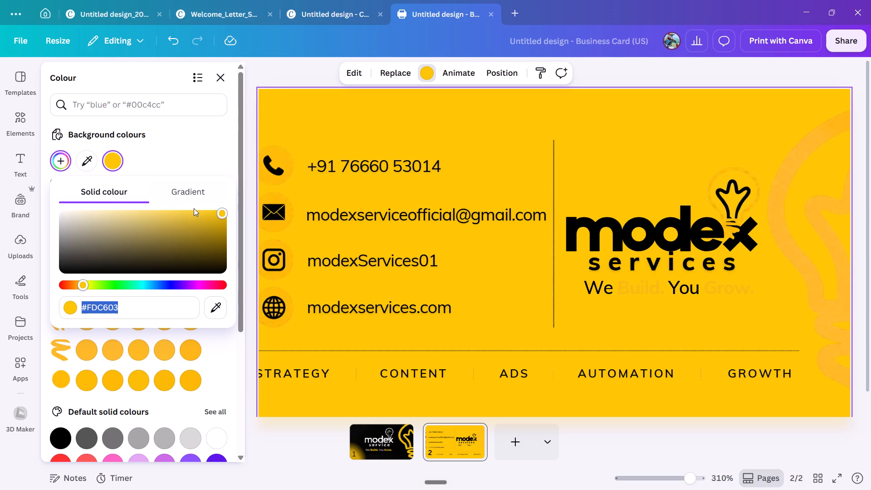
left_click_drag(225, 211, 20, 196)
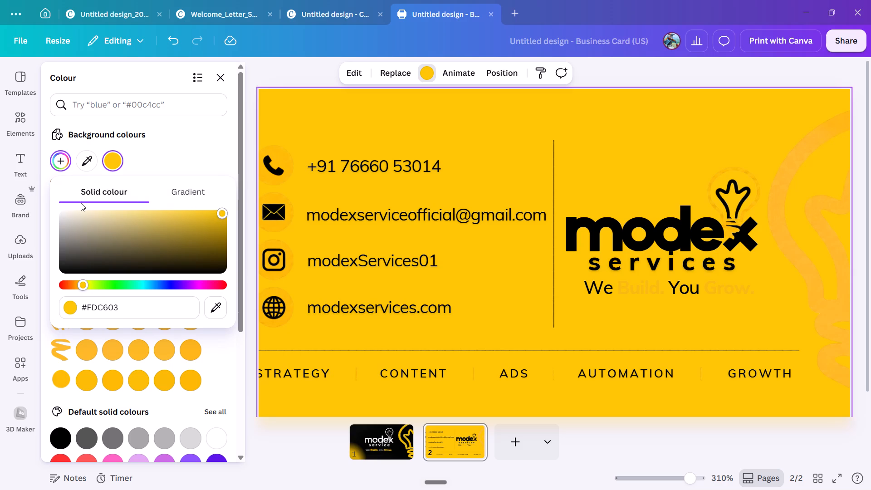
left_click_drag(222, 214, 154, 214)
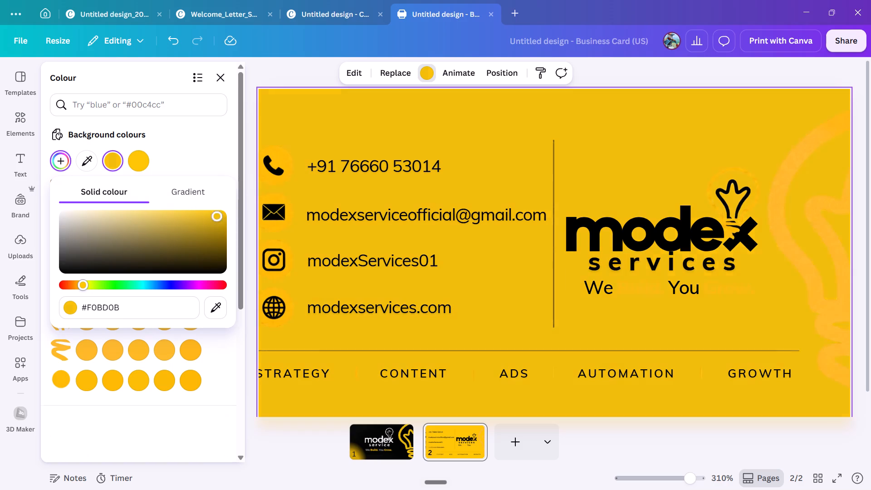
left_click_drag(154, 214, 15, 186)
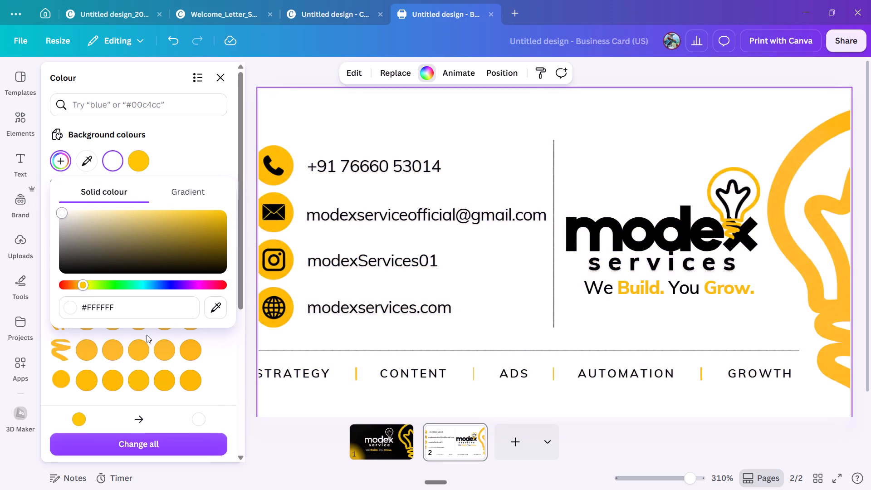
left_click(220, 78)
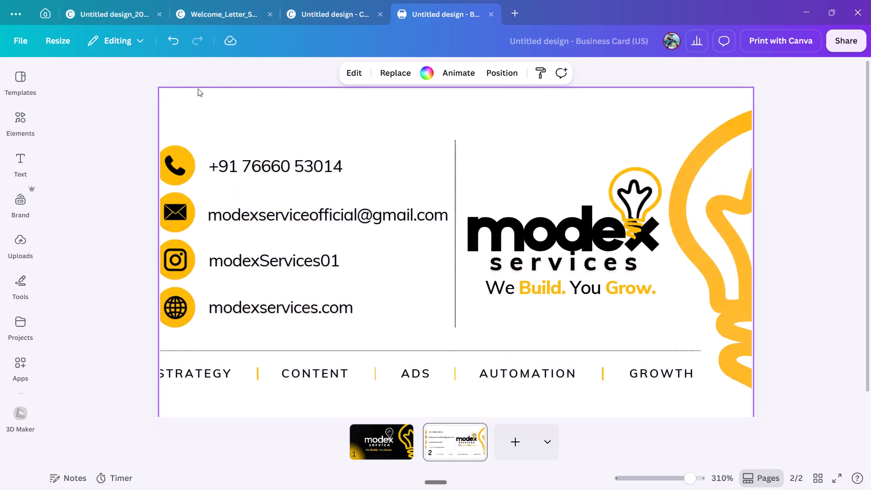
left_click(130, 103)
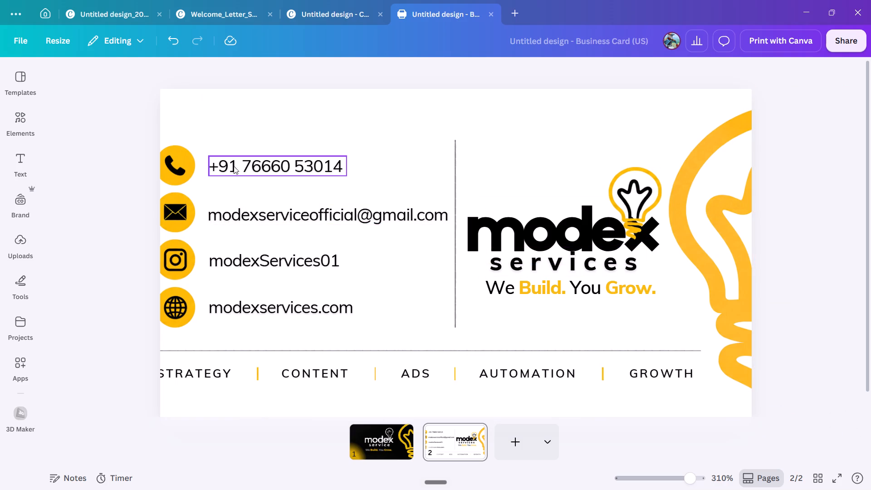
Shift the phone icon, its yellow circle and the phone number right, bringing the circle inside page 2's left edge.
left_click(186, 165)
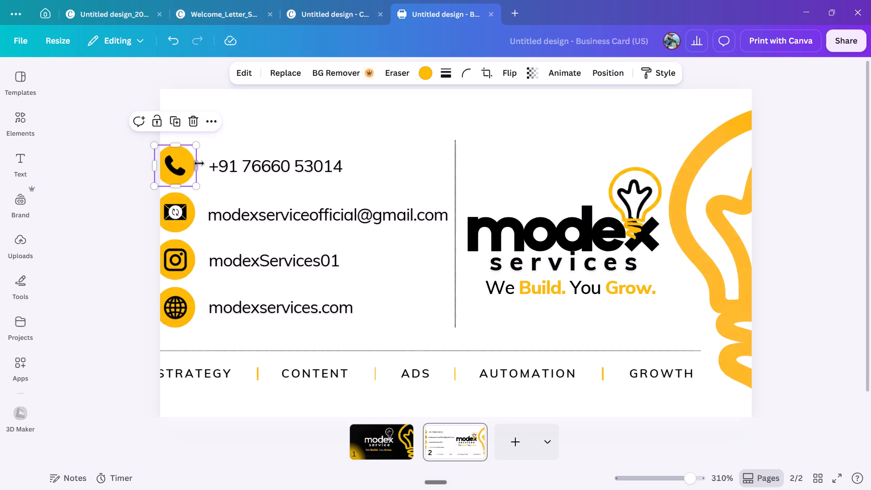
key("Right")
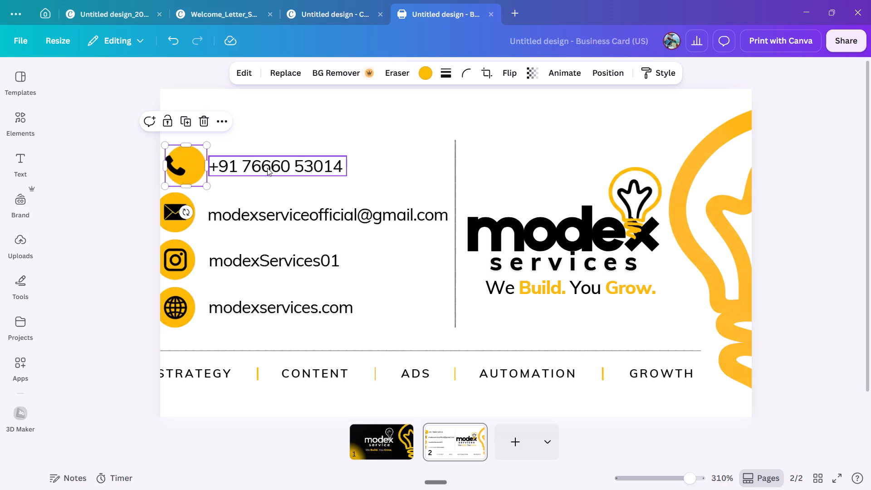
left_click(267, 168)
key("Right")
key("Right")
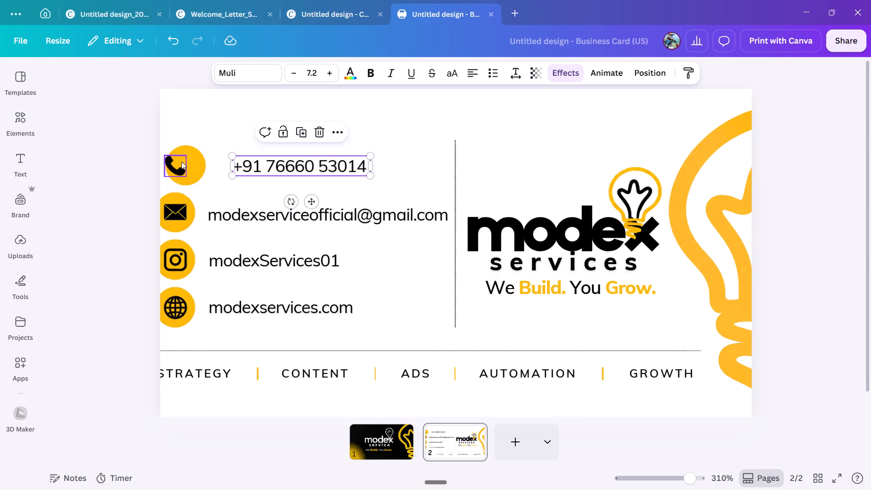
left_click(175, 163)
key("Right")
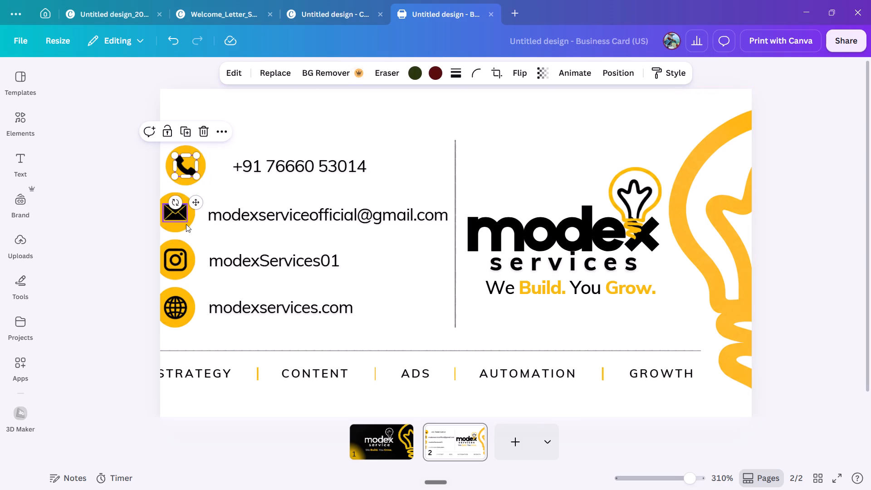
Shift the envelope and Instagram icons with their yellow circles right, in line with the phone icon.
left_click(184, 227)
key("Right")
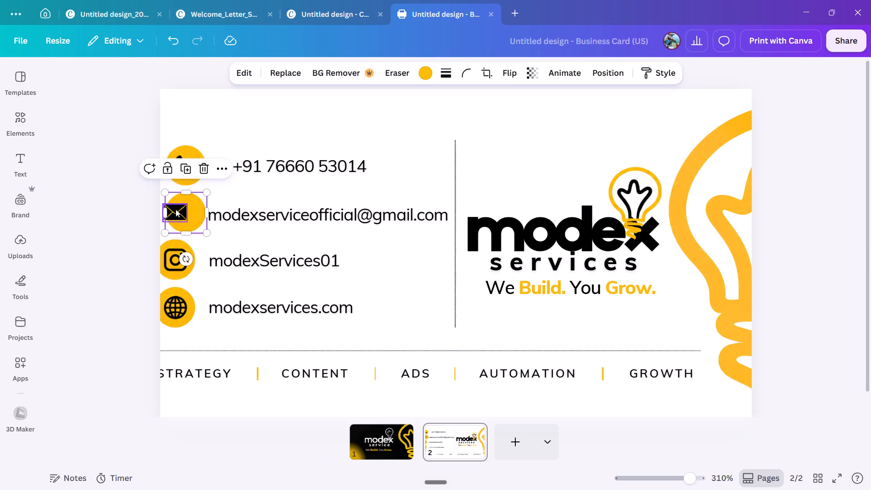
left_click(176, 209)
key("Right")
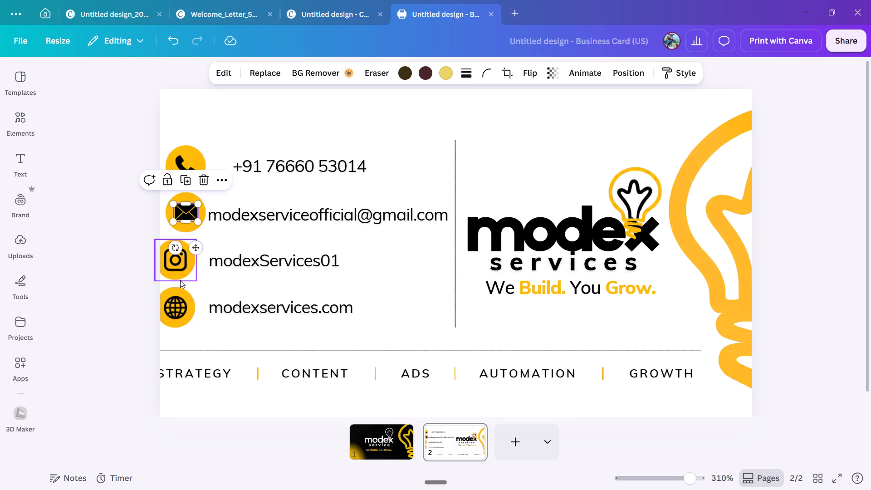
left_click(180, 279)
key("Right")
left_click(177, 261)
key("Right")
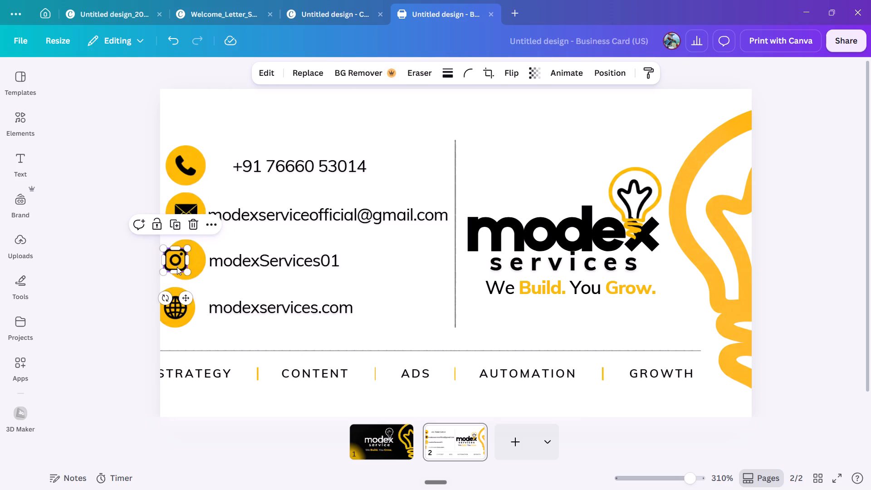
Shift the globe icon and its yellow circle right, in line with the three icons above.
left_click(190, 322)
key("Right")
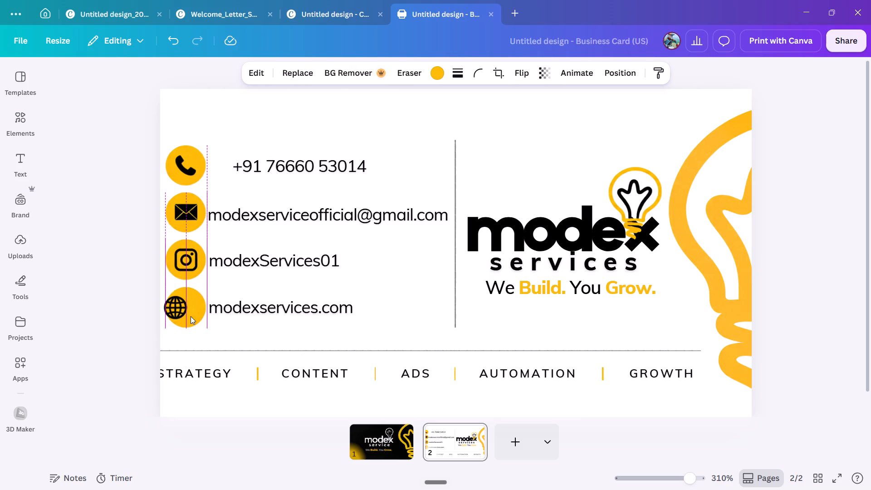
left_click(169, 309)
key("Right")
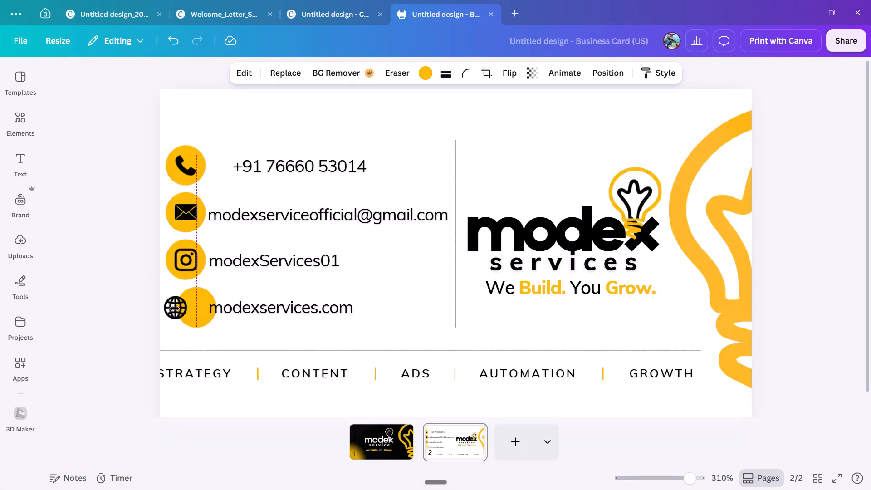
key("Left")
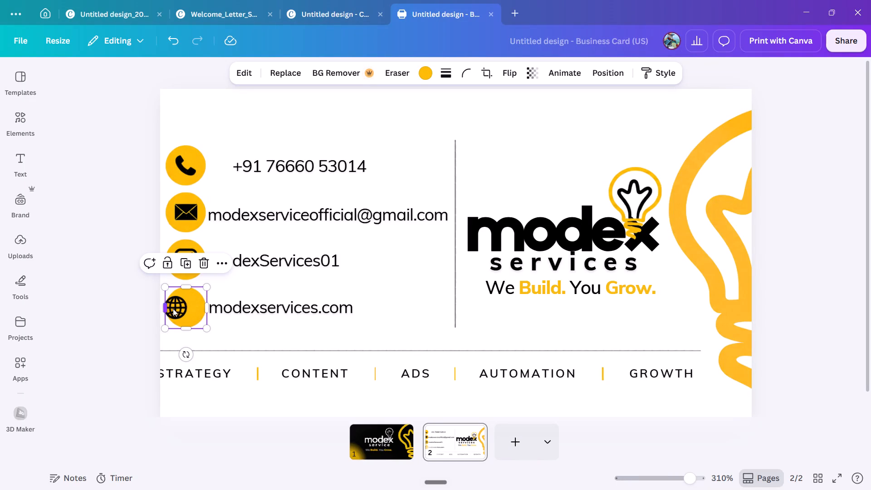
left_click(173, 308)
key("Right")
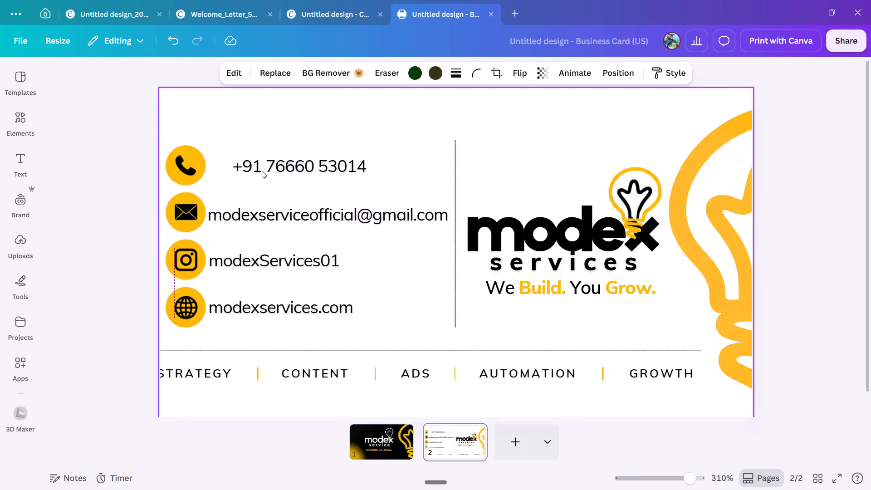
Move the phone number back left, close beside its icon and vertically centred on the yellow circle.
left_click_drag(262, 161, 259, 167)
key("Left")
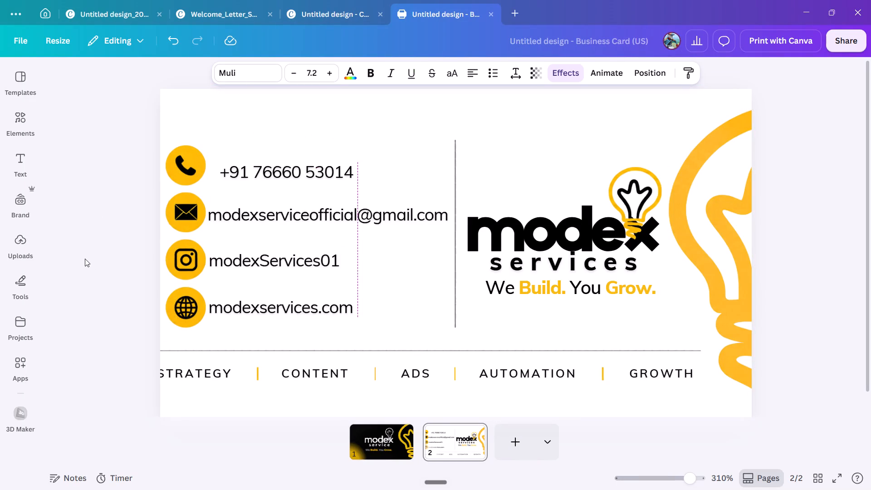
key("Up")
key("Left")
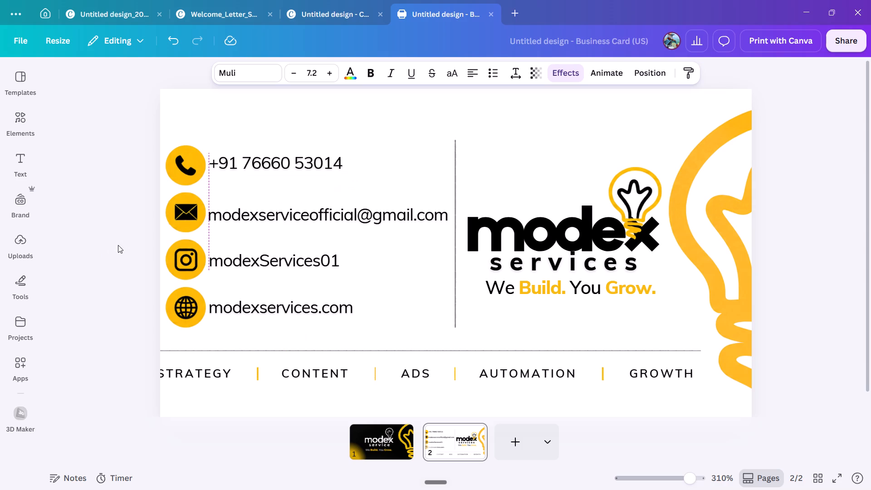
left_click(289, 198)
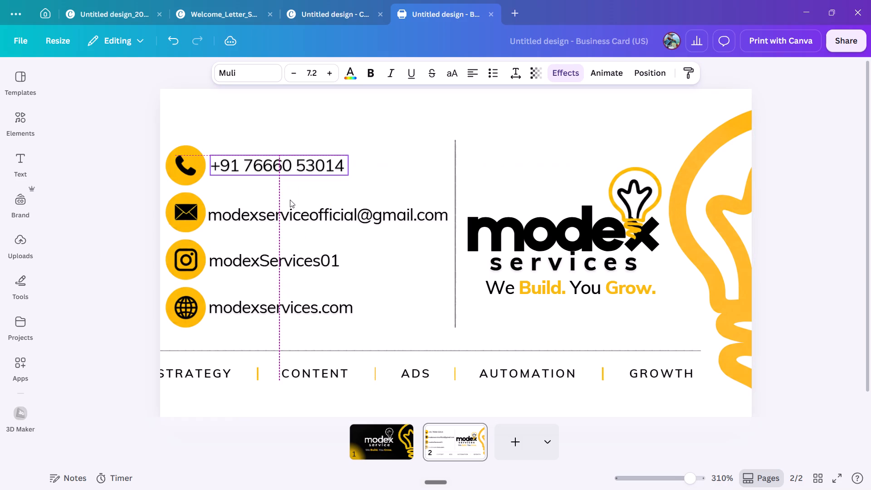
Nudge the email address slightly right and up, lining it up with the phone number and its envelope icon.
left_click(322, 221)
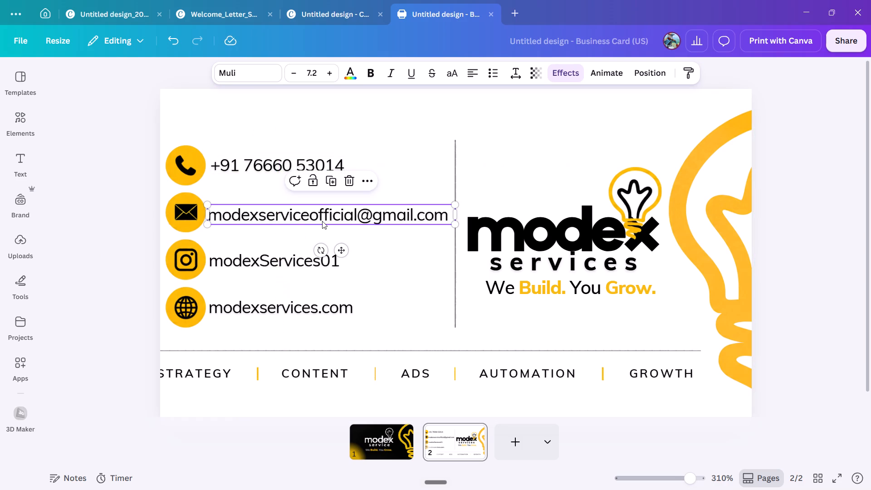
key("Right")
key("Up")
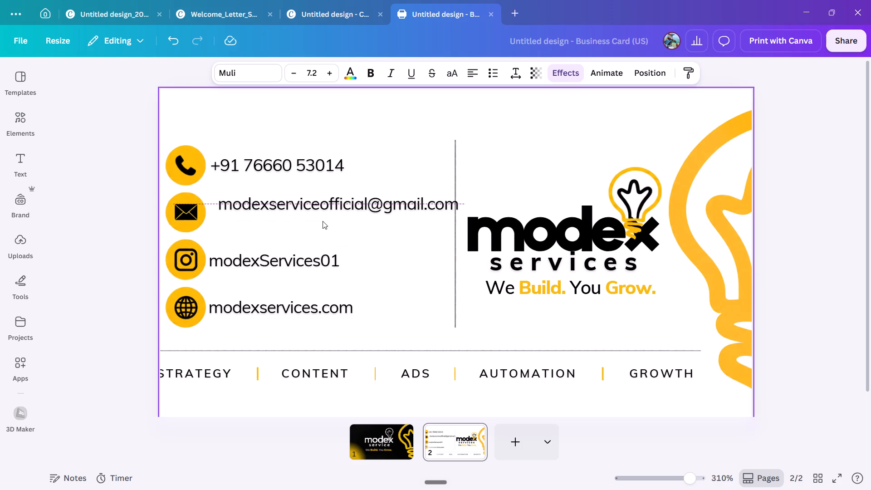
key("Left")
key("Down")
key("Right")
key("Up")
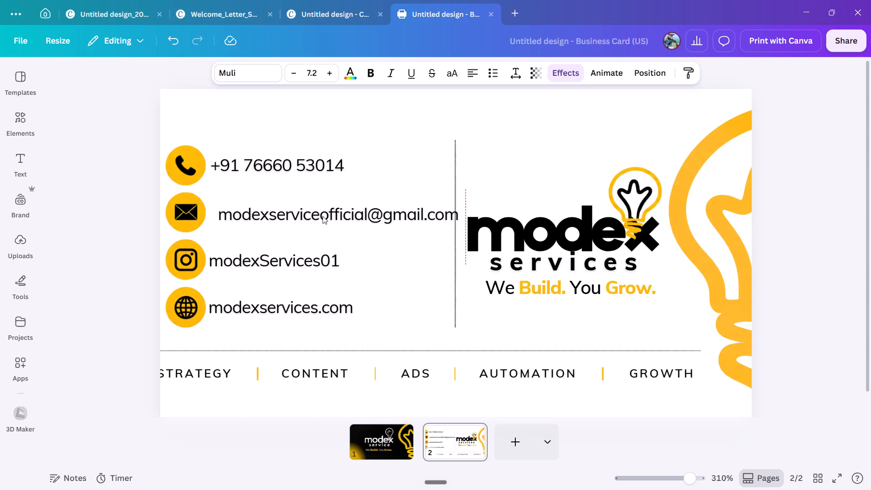
left_click(353, 239)
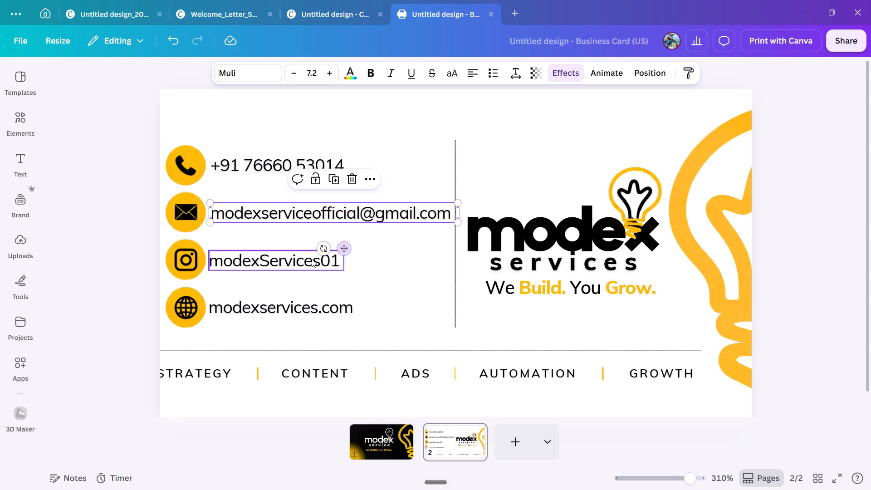
Nudge the modexServices01 handle slightly right of its icon and fine-tune the height of the modexservices.com text.
left_click(297, 261)
key("Right")
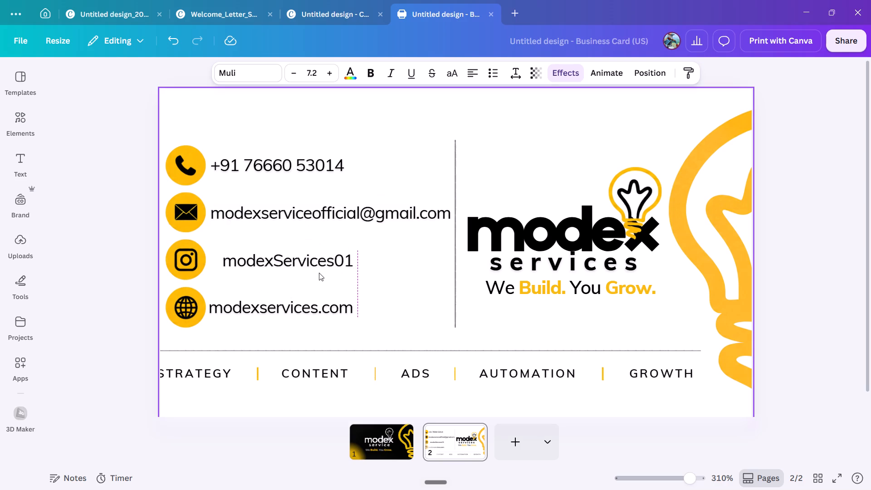
key("Left")
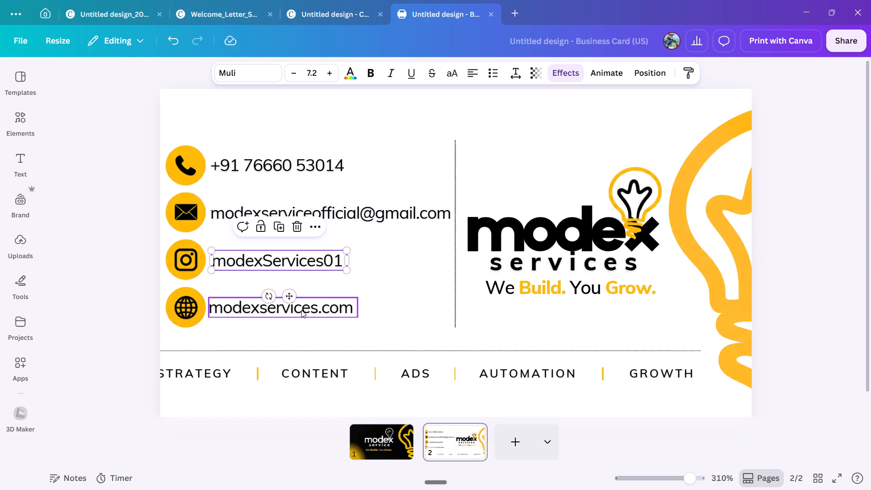
left_click(297, 317)
key("Down")
key("Up")
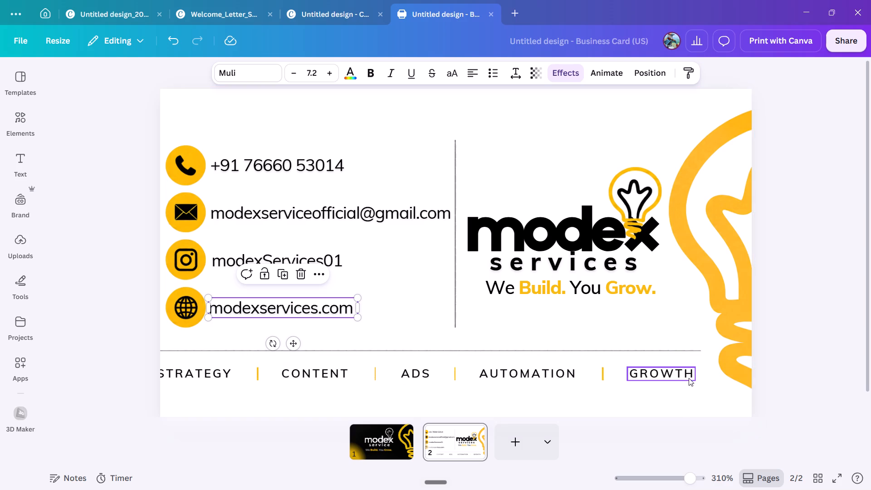
Shift the yellow divider between AUTOMATION and GROWTH to the right in the bottom services row.
left_click(603, 377)
key("Right")
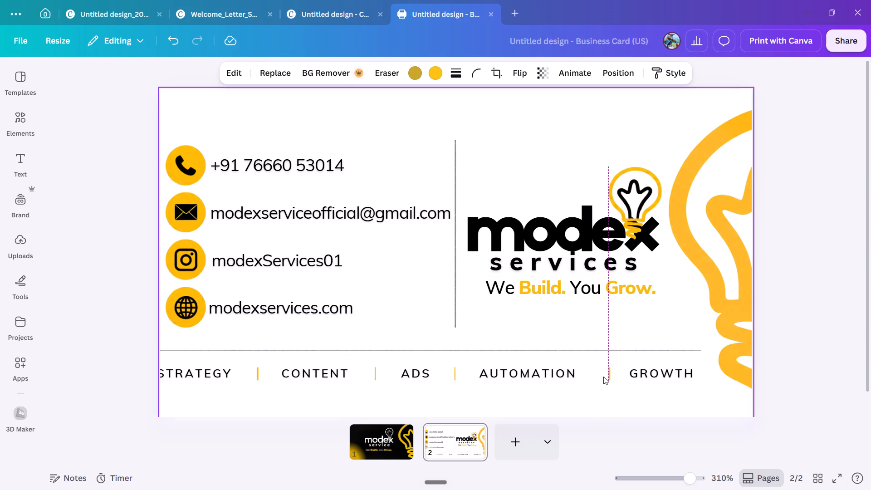
Shift the yellow divider beside GROWTH and the AUTOMATION label closer to GROWTH in page 2's services row.
key("Right")
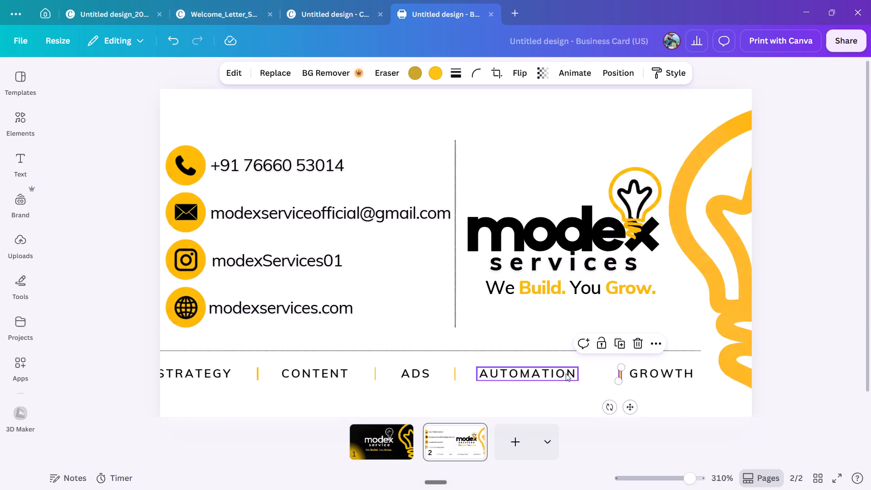
left_click(566, 373)
key("Right")
key("Right")
key("Right")
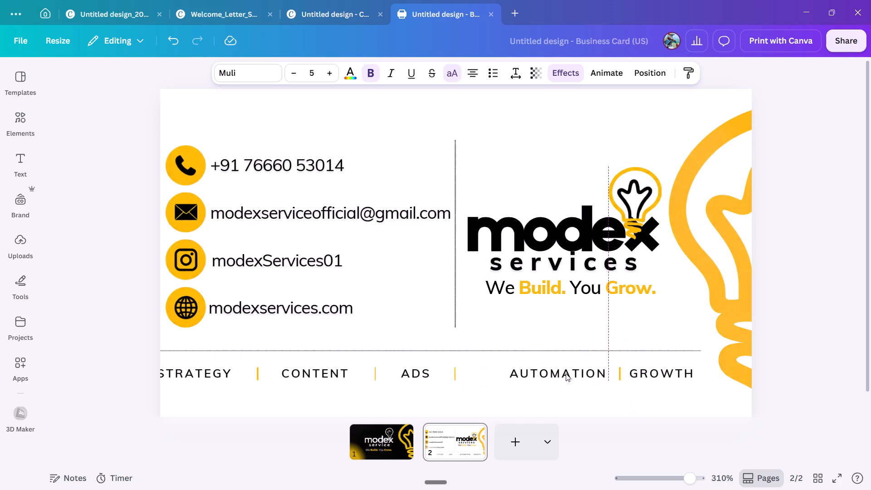
key("Right")
key("Left")
Move the yellow divider between ADS and AUTOMATION until it sits just before AUTOMATION.
left_click(455, 376)
key("Right")
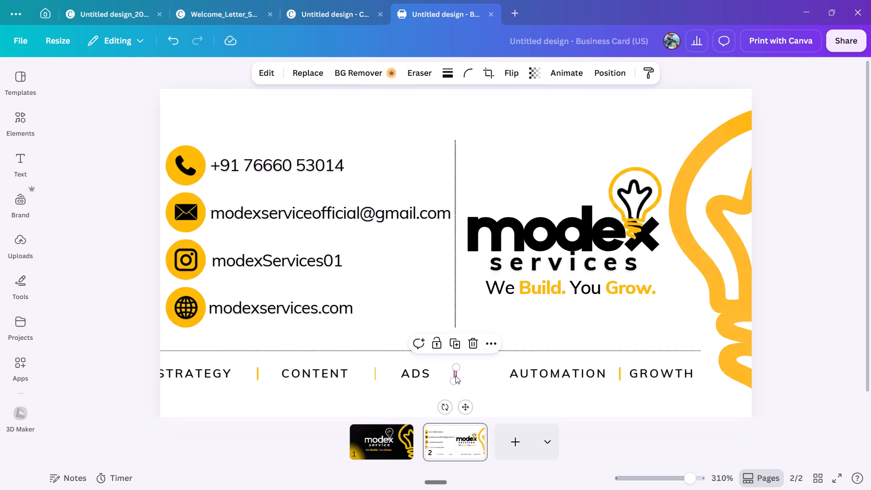
key("Right")
key("Right")
key("Right")
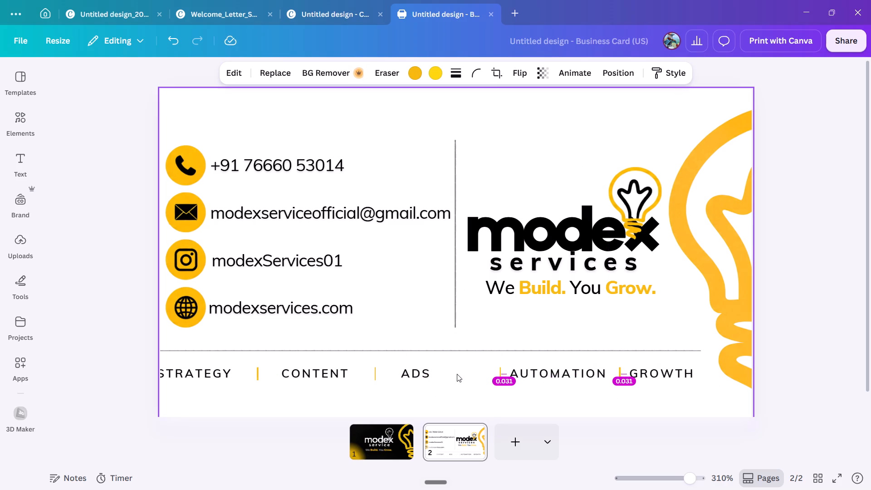
Move the ADS label toward AUTOMATION, close to the divider between them.
left_click(412, 373)
key("Right")
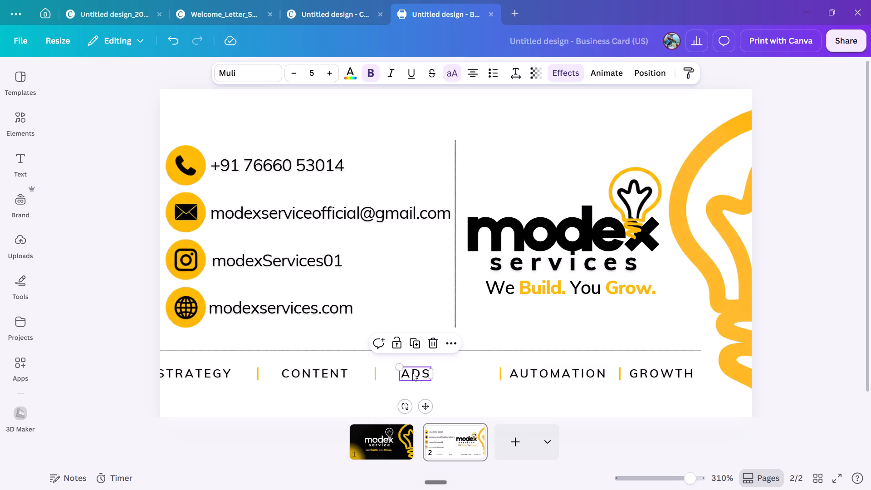
key("Right")
key("Right")
key("Right")
key("Right")
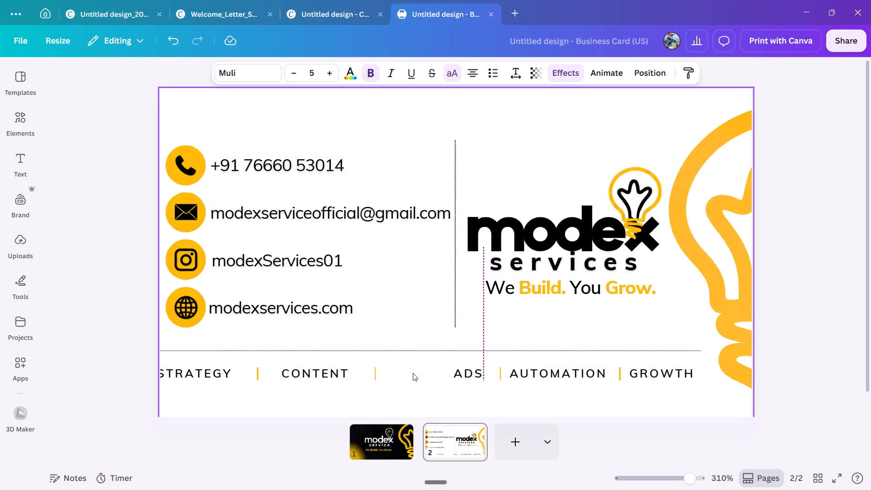
key("Right")
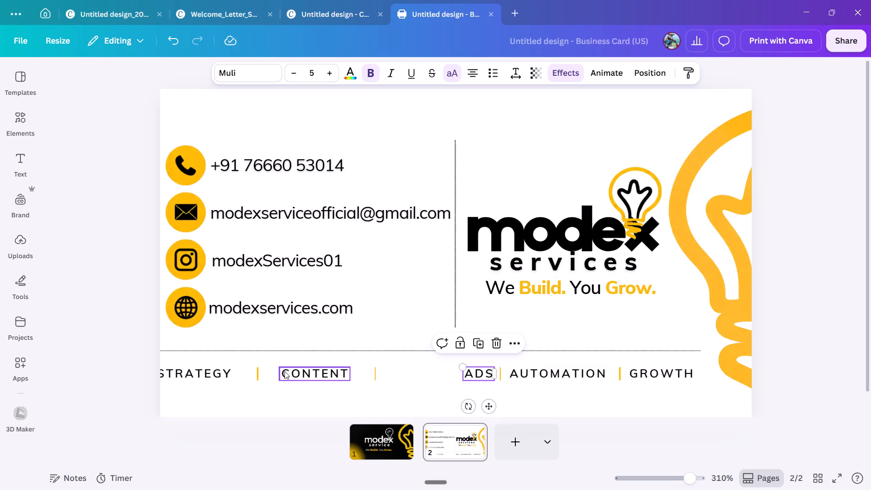
Move the yellow divider between CONTENT and ADS until it sits just before ADS.
left_click(374, 373)
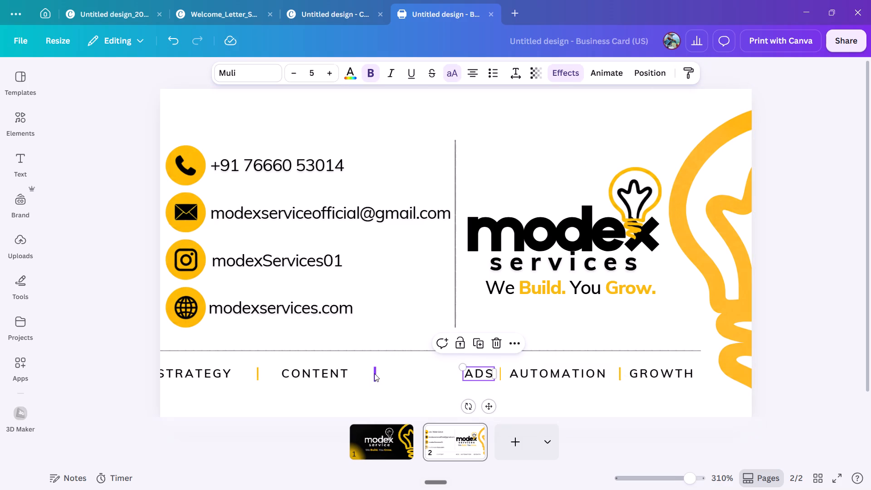
key("Right")
key("Right")
key("Right")
key("Right")
key("Right")
key("Right")
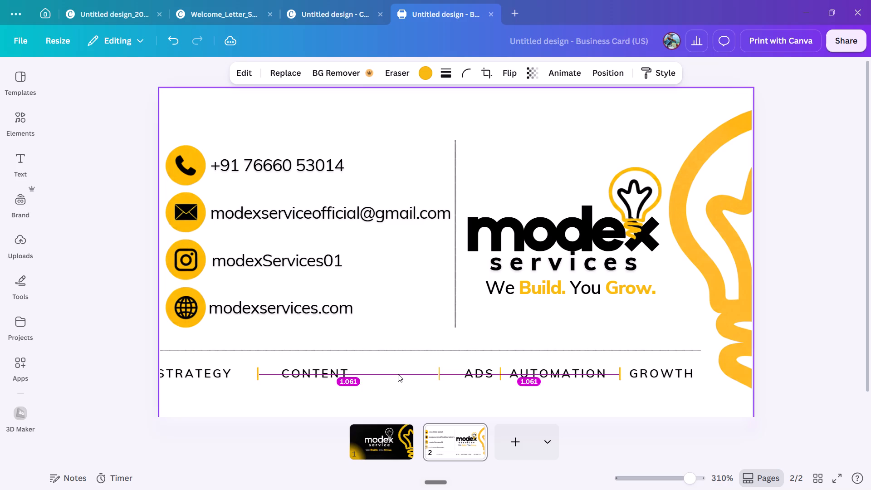
key("Right")
Move the CONTENT label toward ADS, leaving a small gap before the divider between them.
left_click(342, 372)
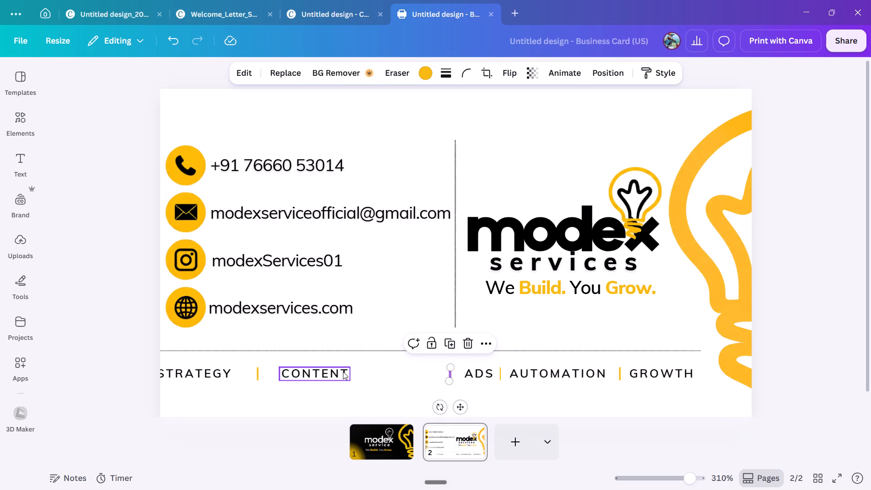
key("Right")
key("Right")
key("Right")
key("Right")
key("Right")
key("Right")
key("Right")
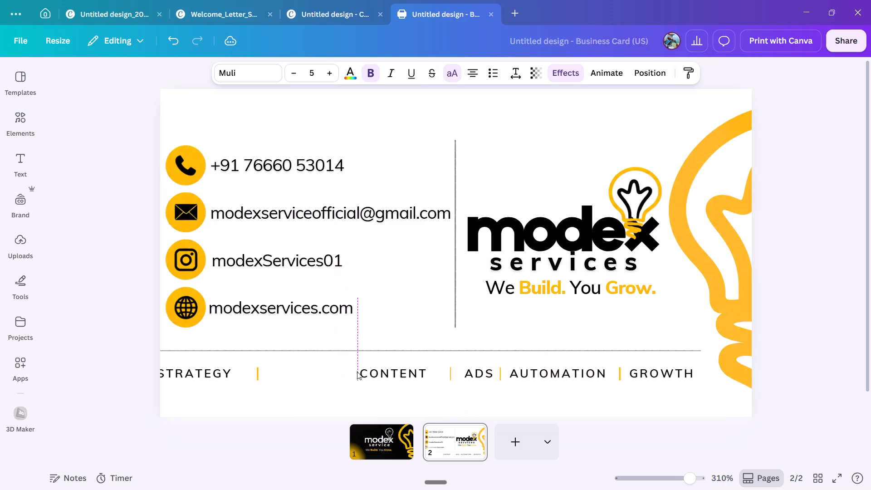
key("Right")
key("Right")
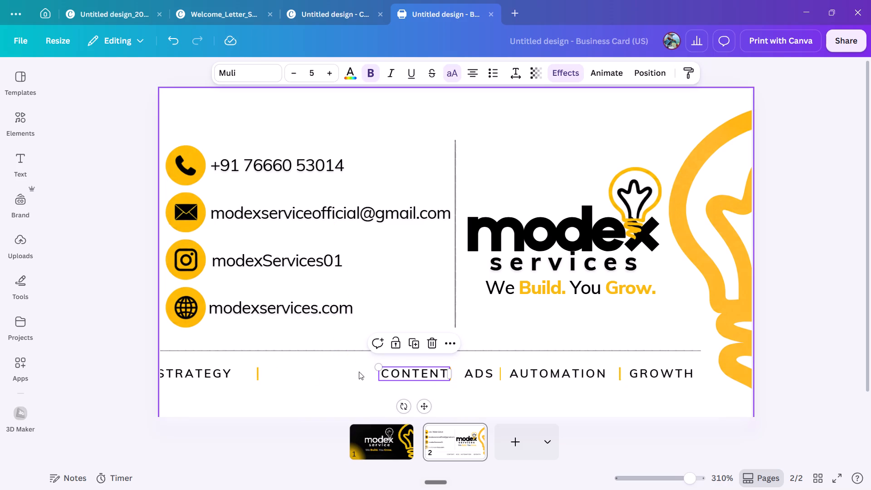
key("Left")
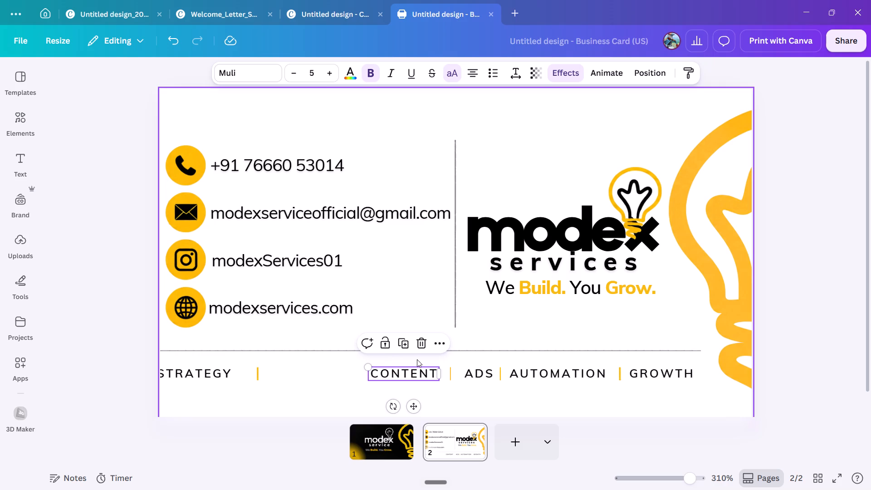
key("Right")
key("Left")
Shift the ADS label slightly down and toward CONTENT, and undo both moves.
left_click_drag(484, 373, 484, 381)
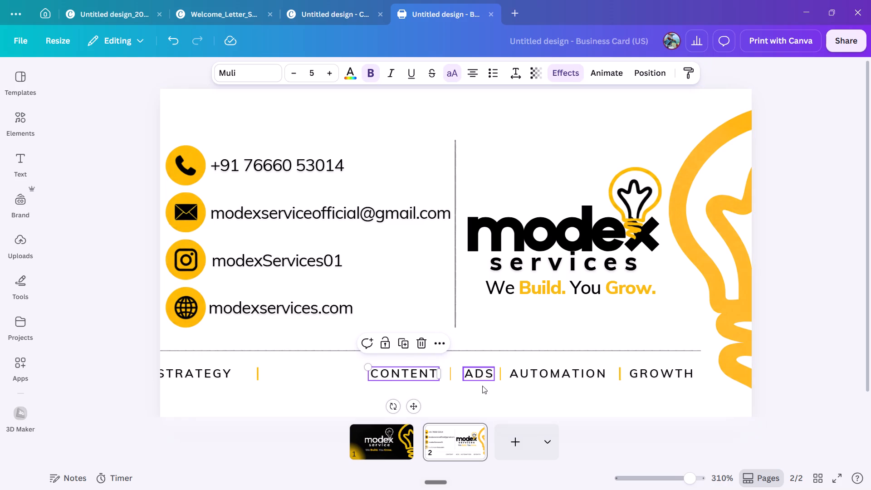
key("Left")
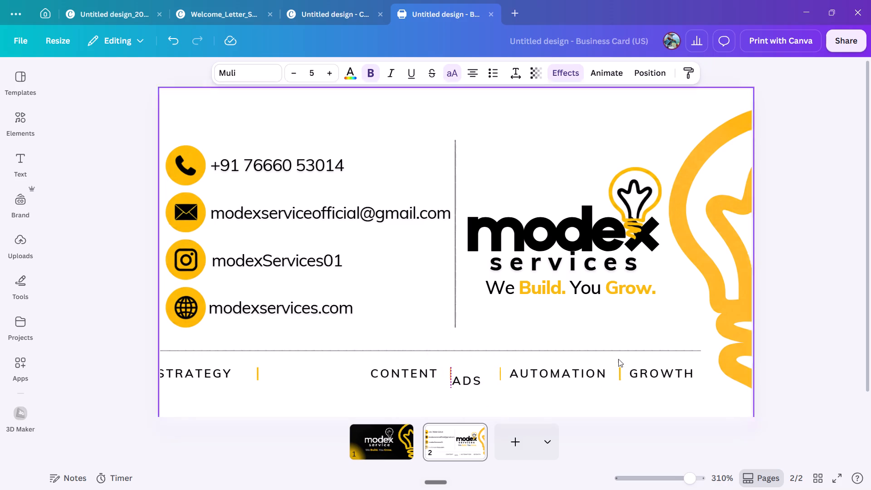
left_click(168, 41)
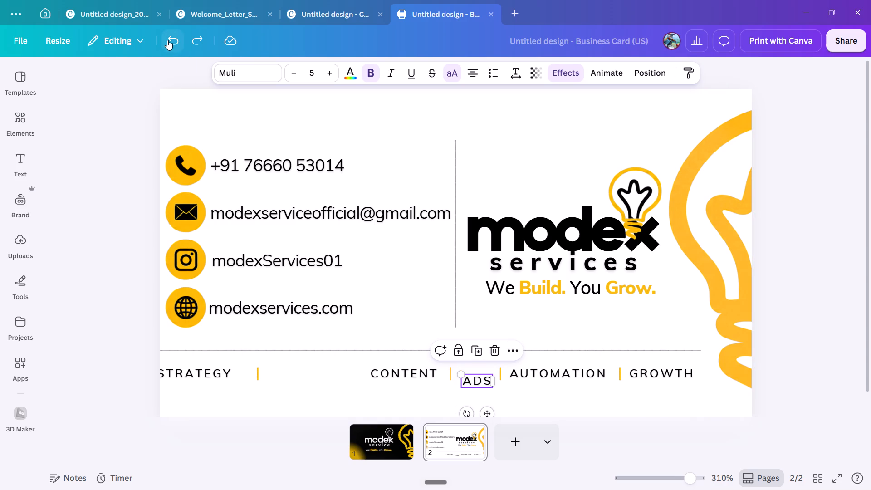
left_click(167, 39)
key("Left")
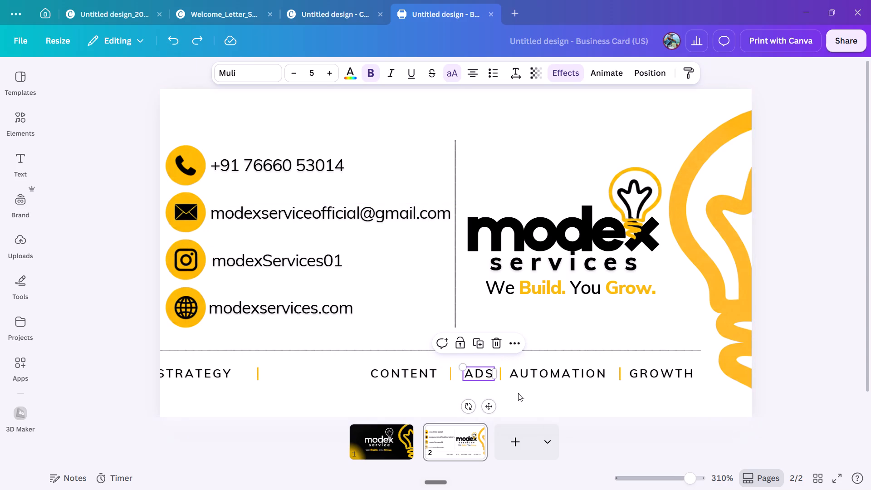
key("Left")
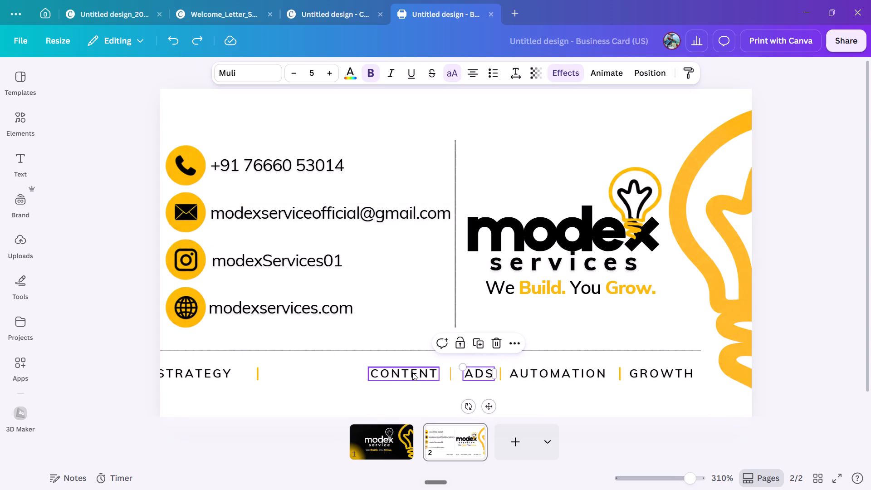
Nudge CONTENT, its following divider and ADS slightly toward STRATEGY to give ADS even spacing between its dividers.
left_click(412, 372)
key("Left")
left_click(450, 374)
key("Left")
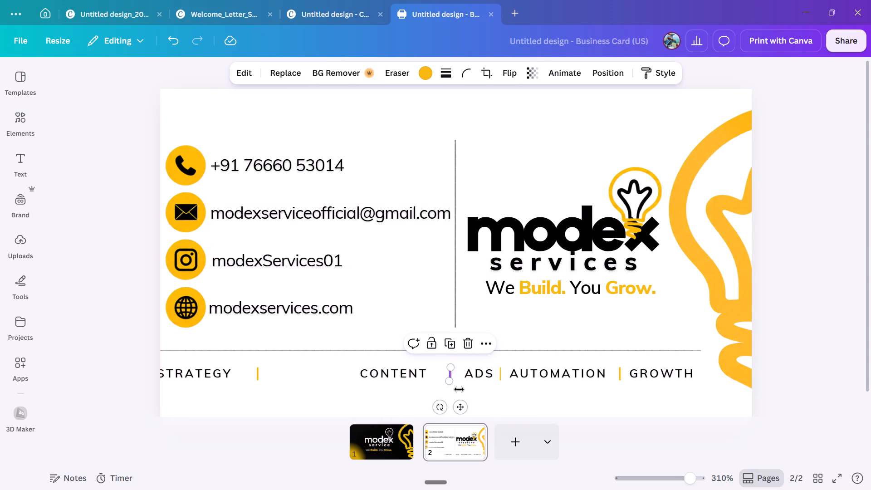
left_click(480, 373)
key("Left")
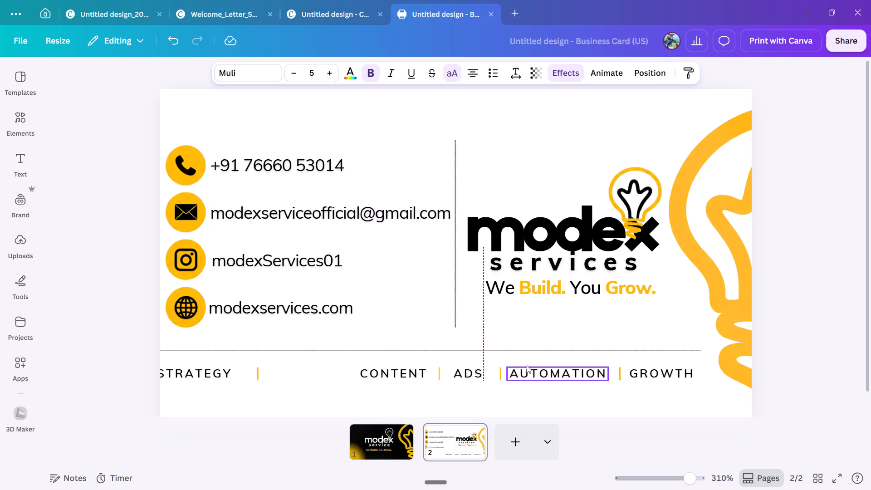
key("Right")
key("Left")
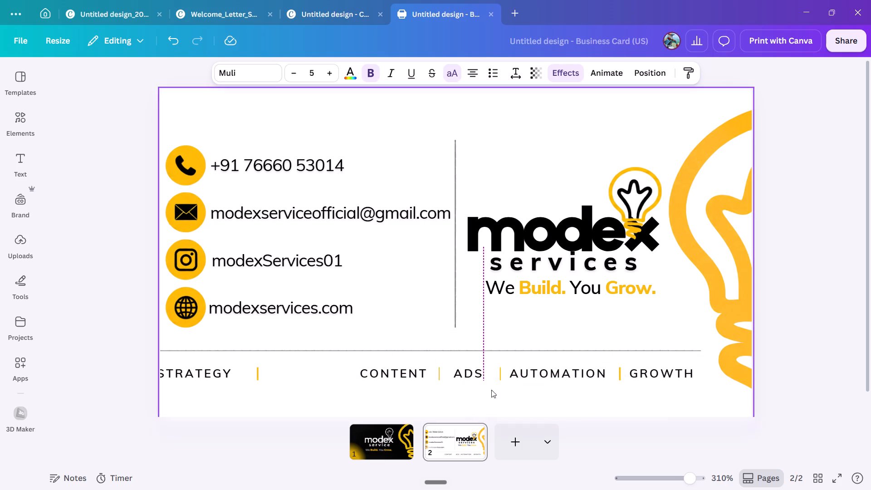
key("Right")
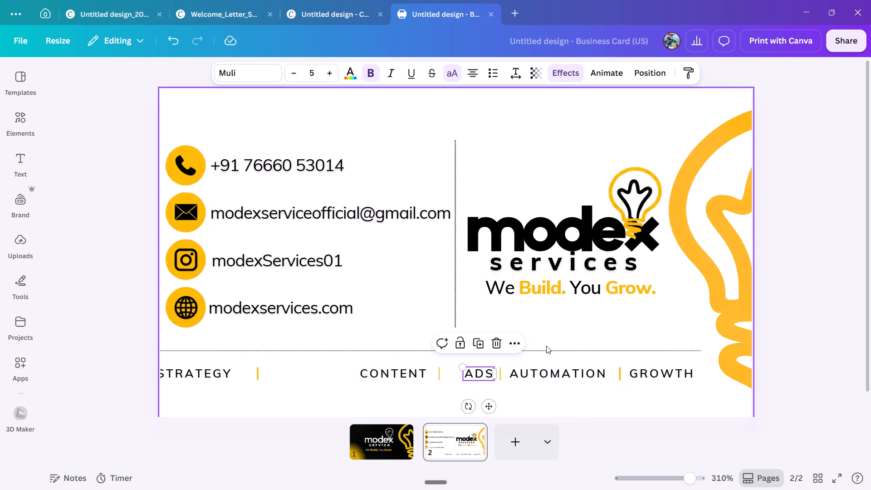
key("Left")
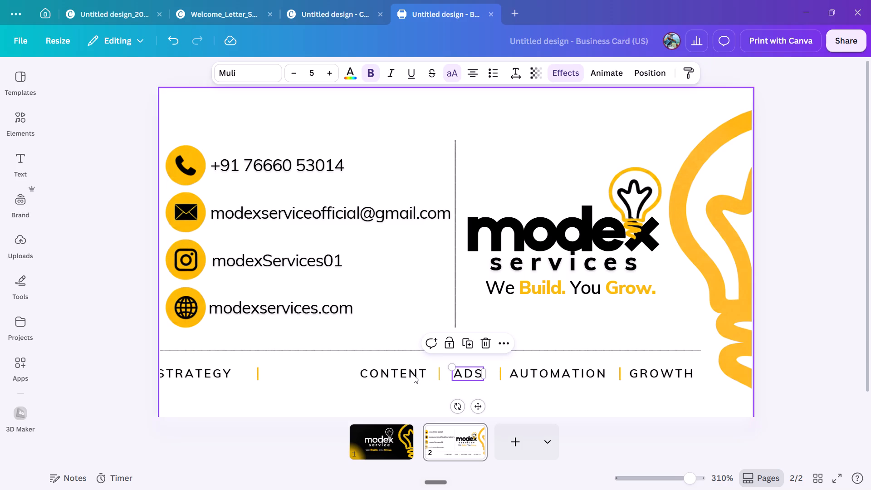
Fine-tune the yellow divider's position so it is centred between CONTENT and ADS.
left_click(414, 375)
left_click(439, 375)
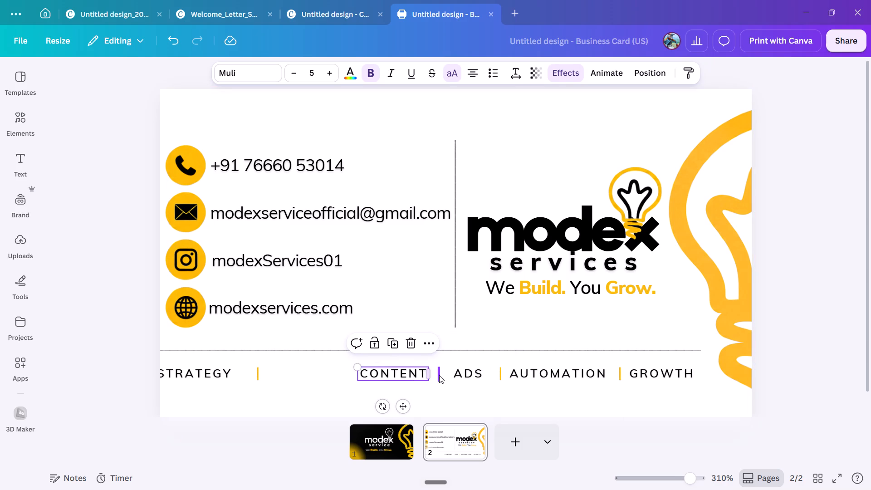
key("Right")
key("Left")
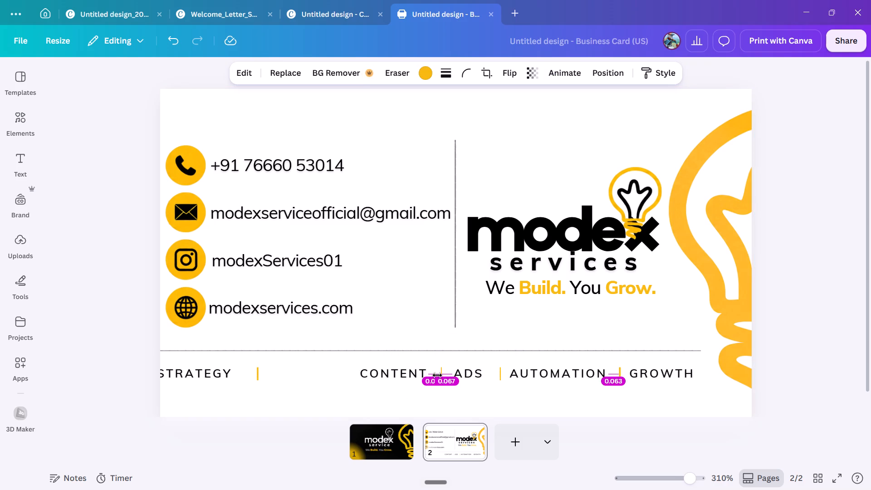
Fine-tune the CONTENT label's position to even out the gap before the divider between it and ADS.
left_click(404, 375)
key("Right")
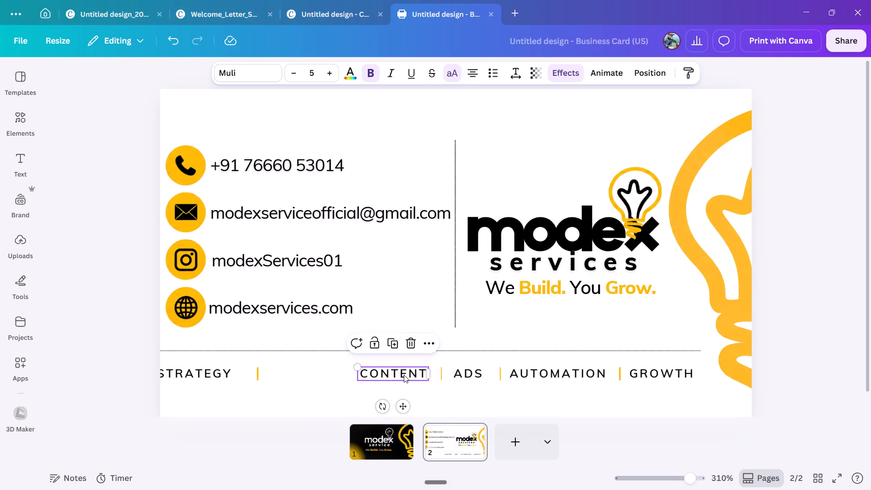
key("Left")
Move the yellow divider after STRATEGY across to just before CONTENT, leaving a small gap.
left_click(257, 373)
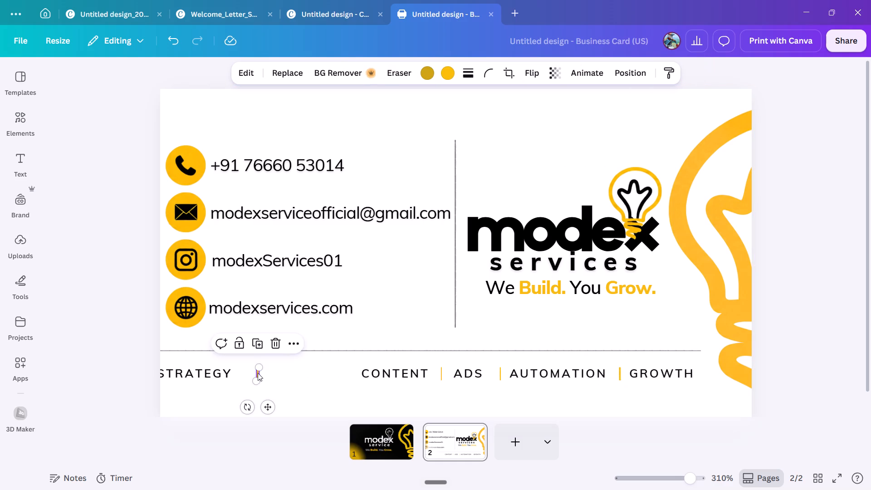
key("Right")
key("Right")
key("Right")
key("Right")
key("Right")
key("Right")
key("Right")
key("Right")
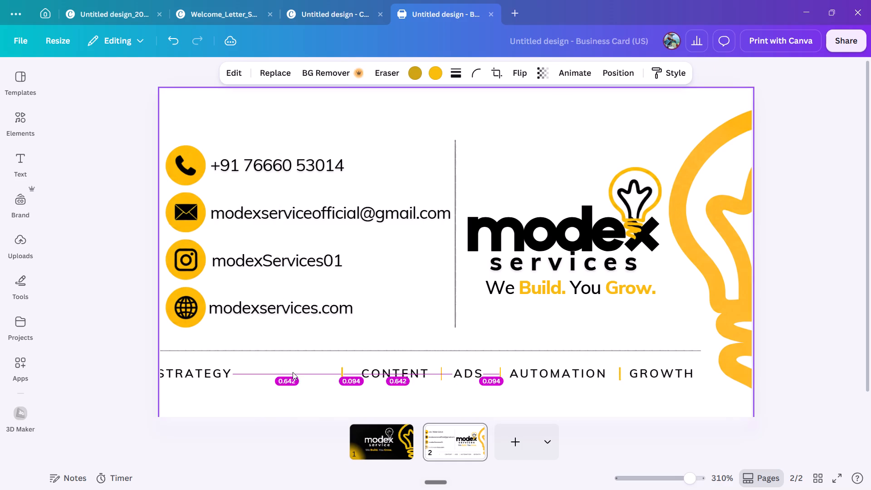
key("Right")
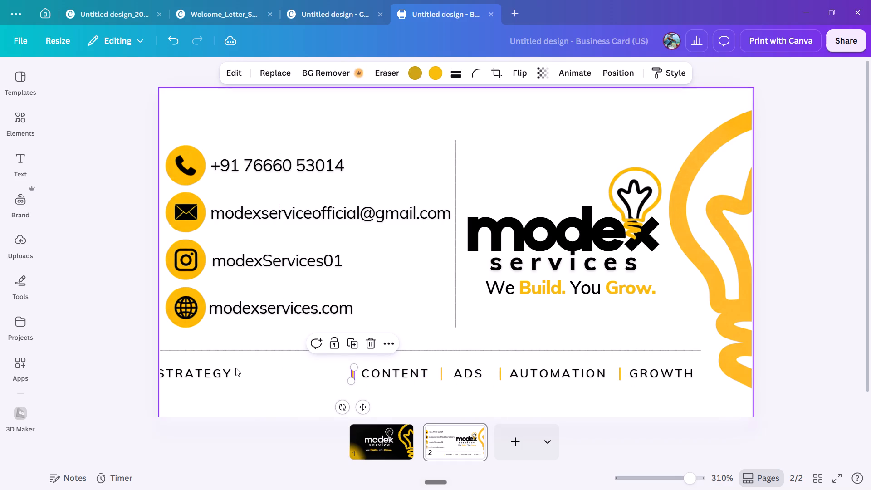
Move the STRATEGY label toward CONTENT, leaving a gap of about 0.063 in before the divider between them.
left_click(217, 369)
key("Right")
key("Right")
key("Right")
key("Right")
key("Right")
key("Right")
key("Right")
key("Right")
key("Right")
key("Right")
key("Right")
key("Right")
key("Right")
key("Right")
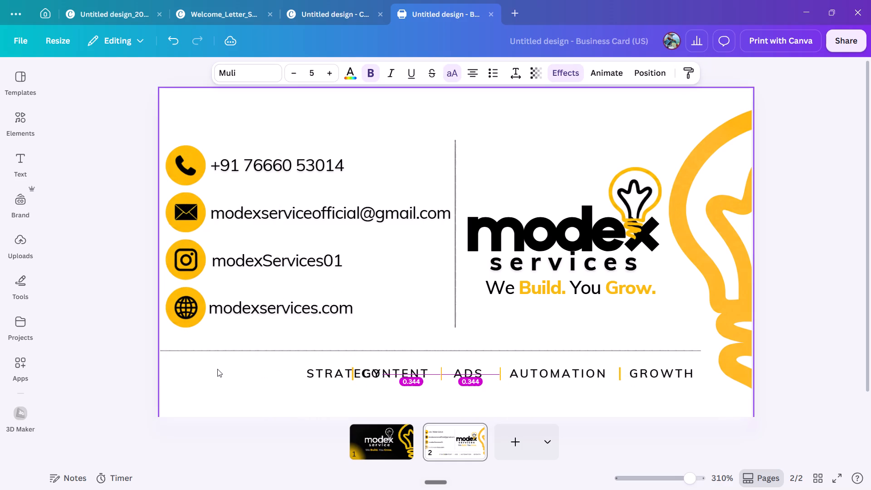
key("Left")
key("Left")
key("Left")
key("Left")
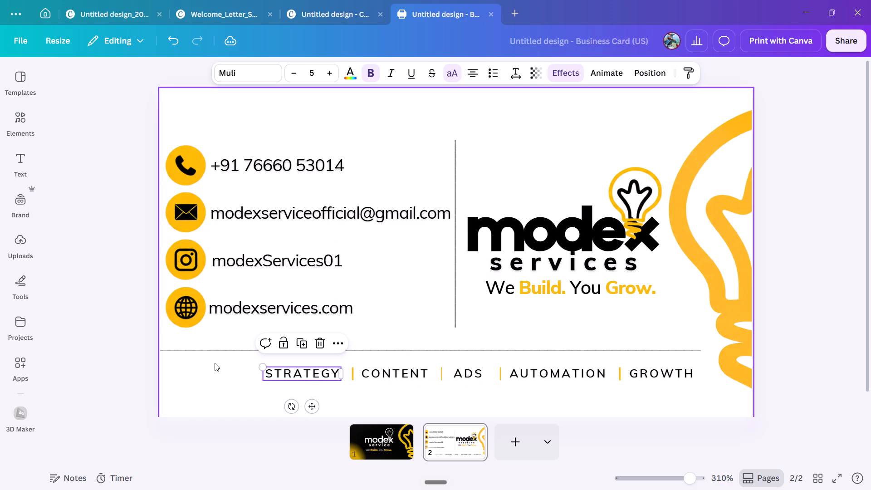
key("Right")
key("Left")
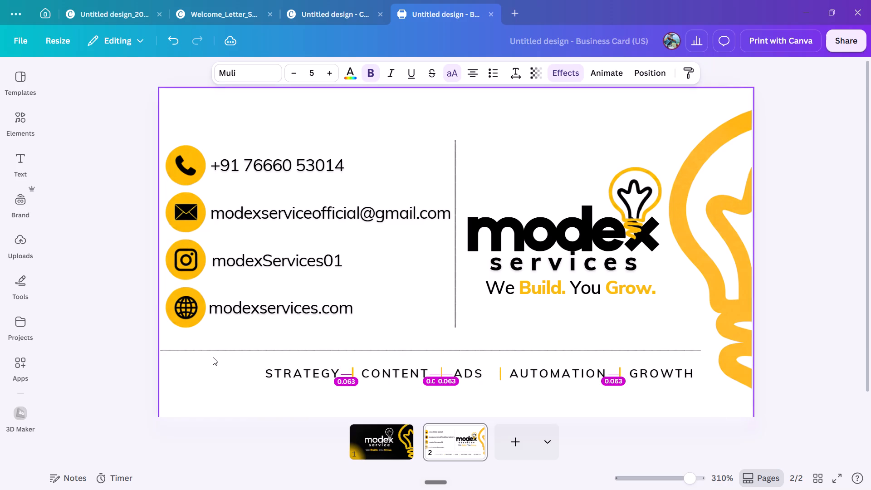
Group the five service labels from STRATEGY to GROWTH together with their yellow dividers.
left_click(793, 357)
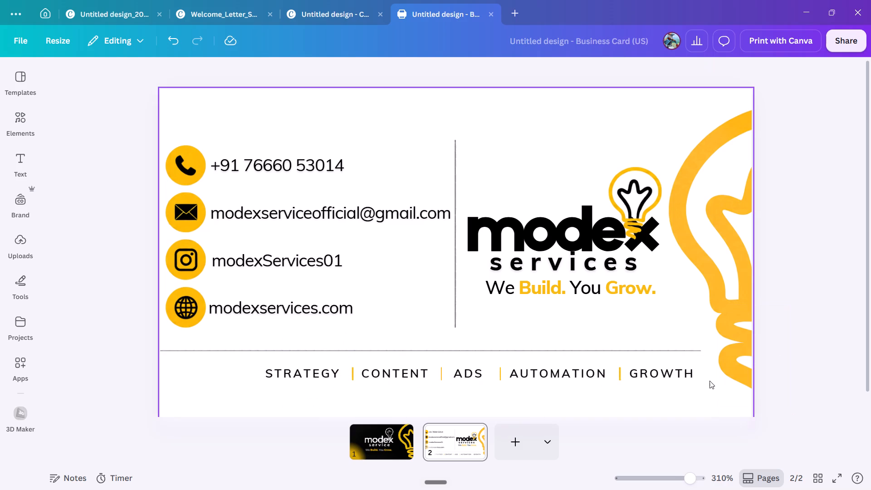
left_click_drag(707, 380, 283, 378)
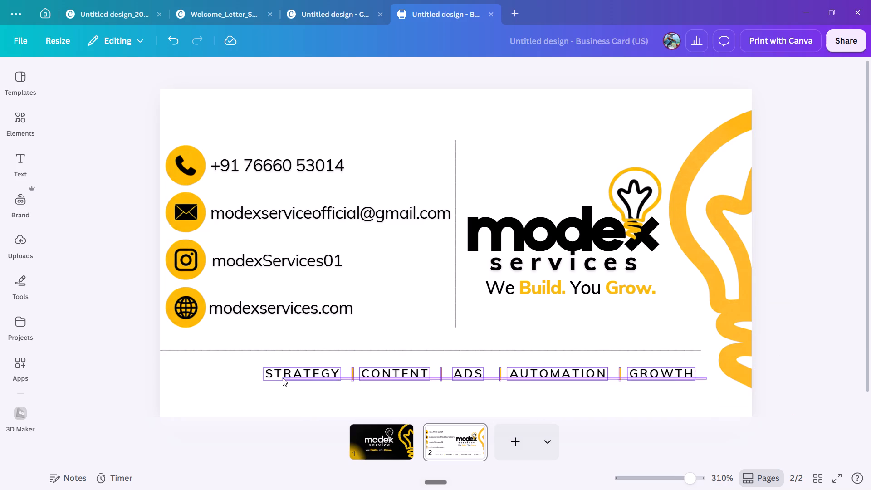
left_click_drag(283, 378, 279, 374)
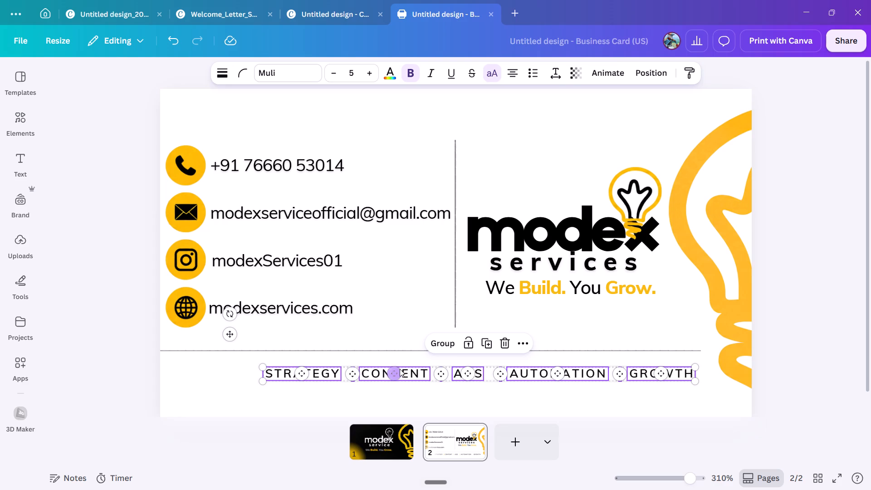
left_click(442, 344)
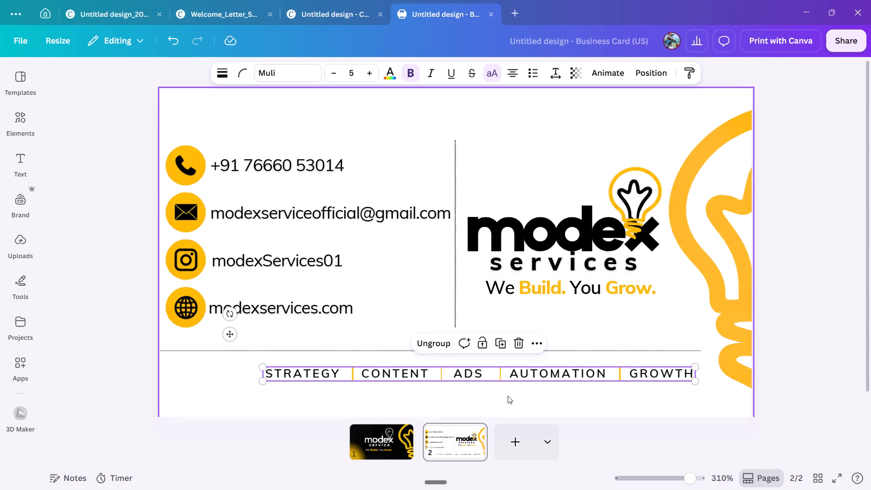
Centre the grouped service row horizontally on the page.
key("Left")
key("Left")
left_click(795, 349)
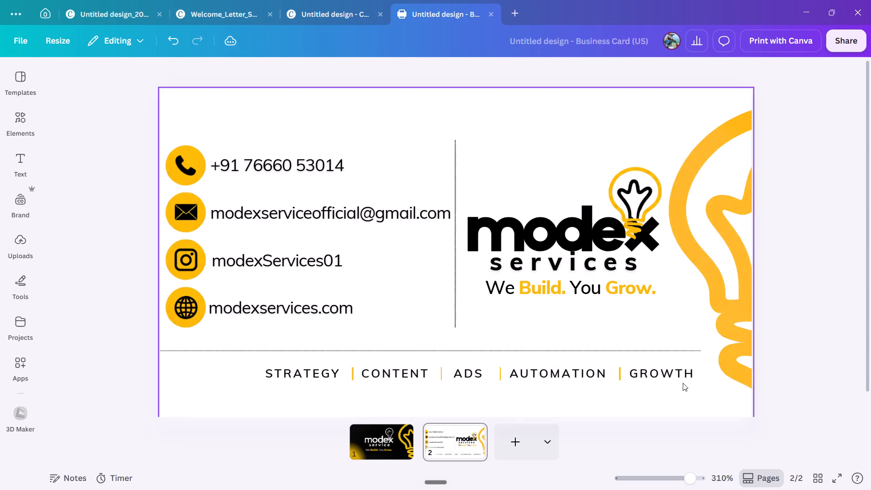
left_click(638, 378)
key("Left")
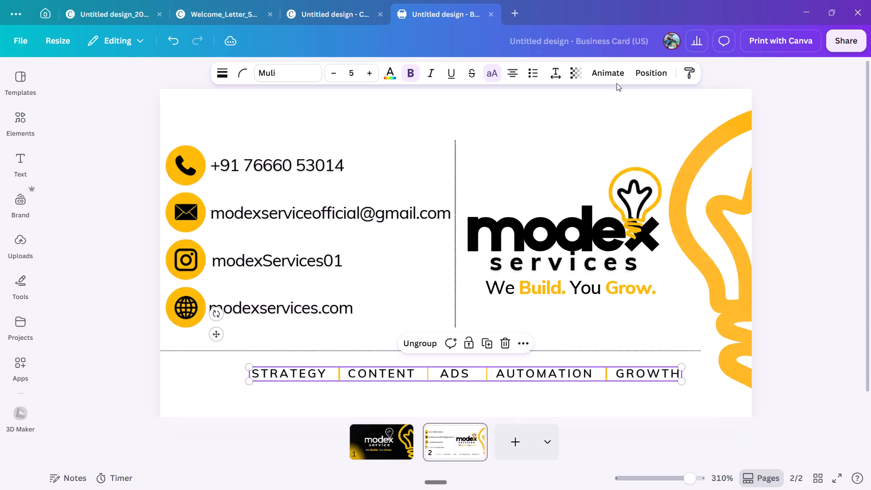
left_click(661, 79)
left_click(197, 273)
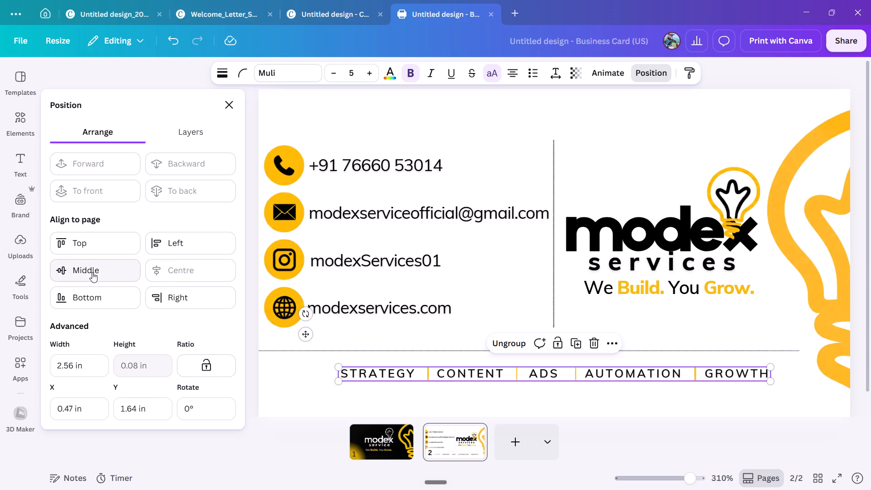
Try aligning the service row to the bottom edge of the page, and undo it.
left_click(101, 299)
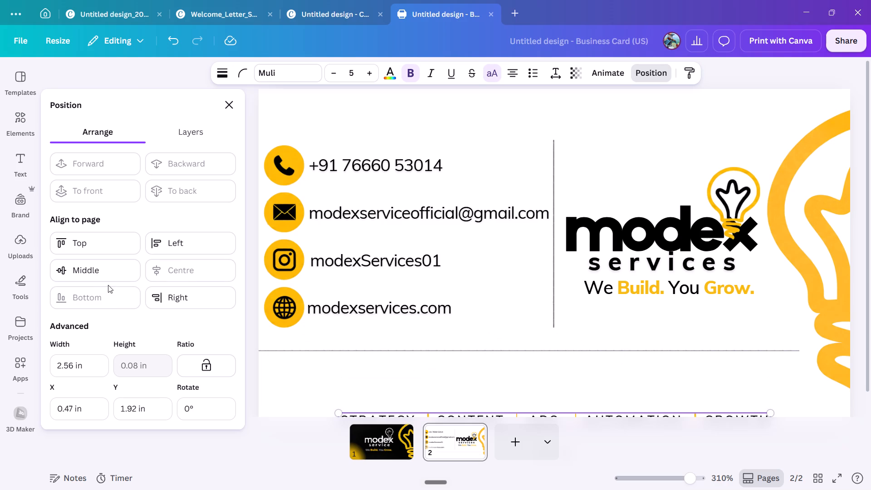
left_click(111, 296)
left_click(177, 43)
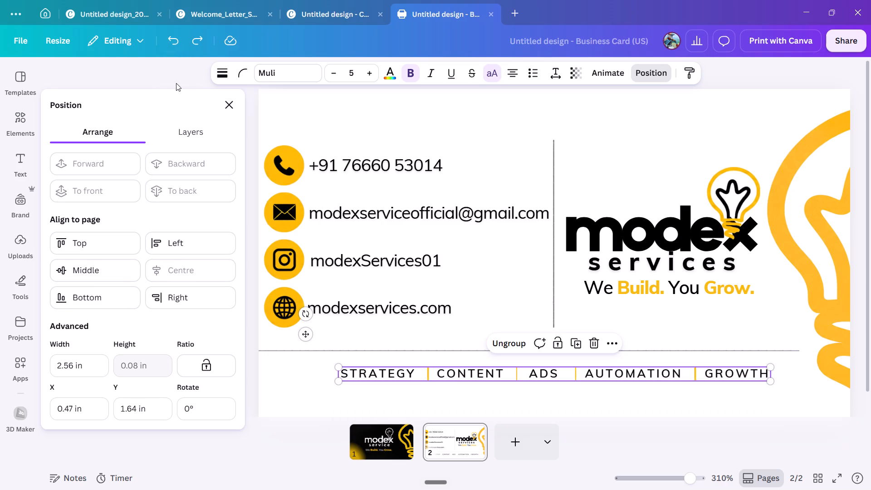
Enlarge the service row group to about 2.75 in wide and recentre it horizontally on the page.
left_click_drag(339, 367, 307, 359)
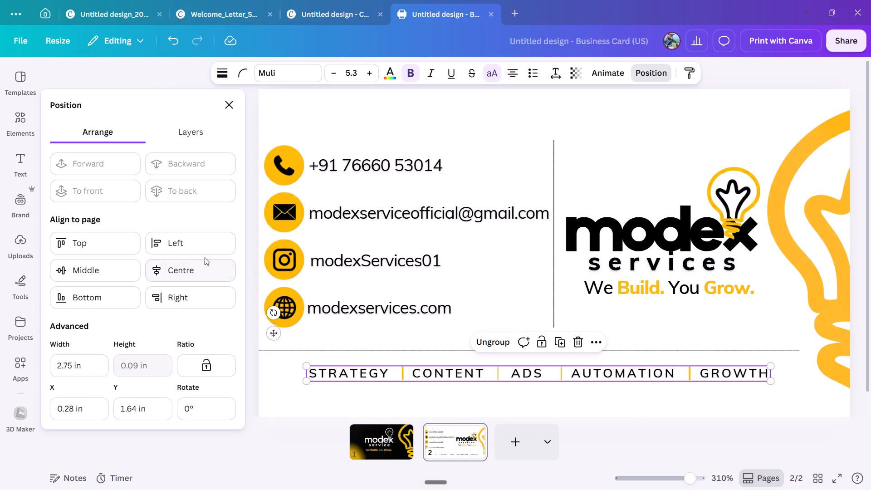
left_click(201, 263)
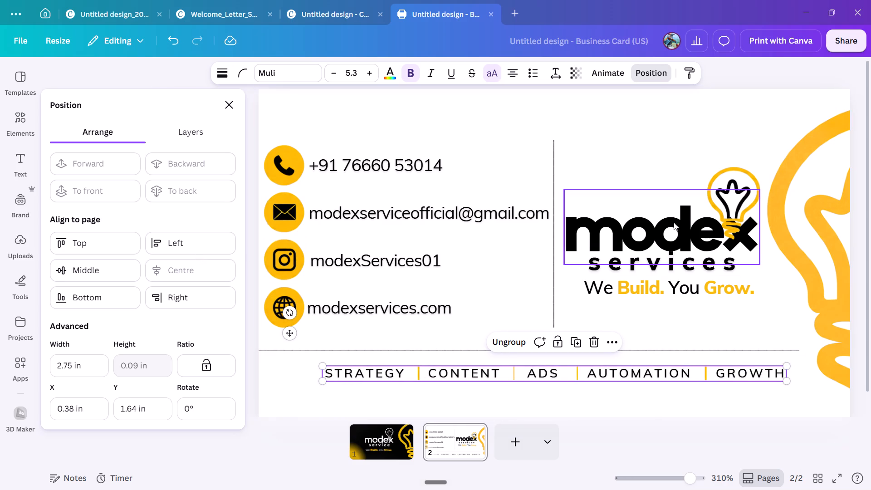
left_click(234, 105)
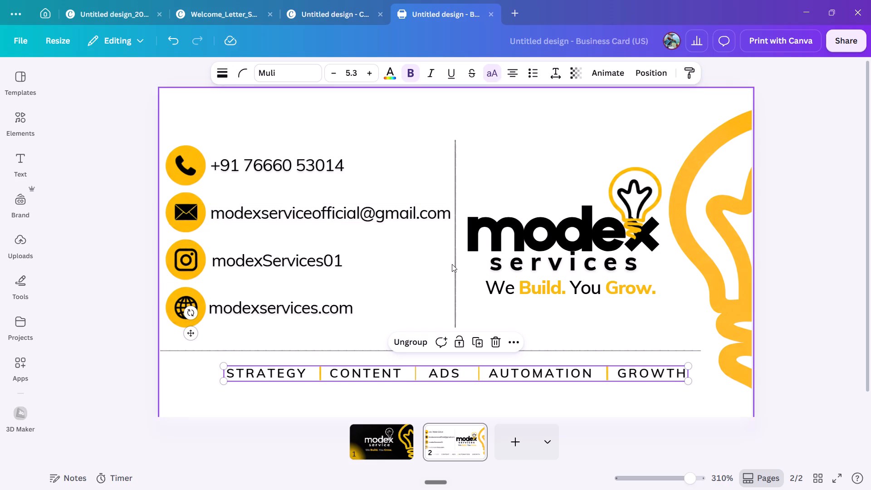
Delete the logo pieces above the tagline: the modex wordmark, the small light bulb and the services text.
left_click(531, 226)
key("BackSpace")
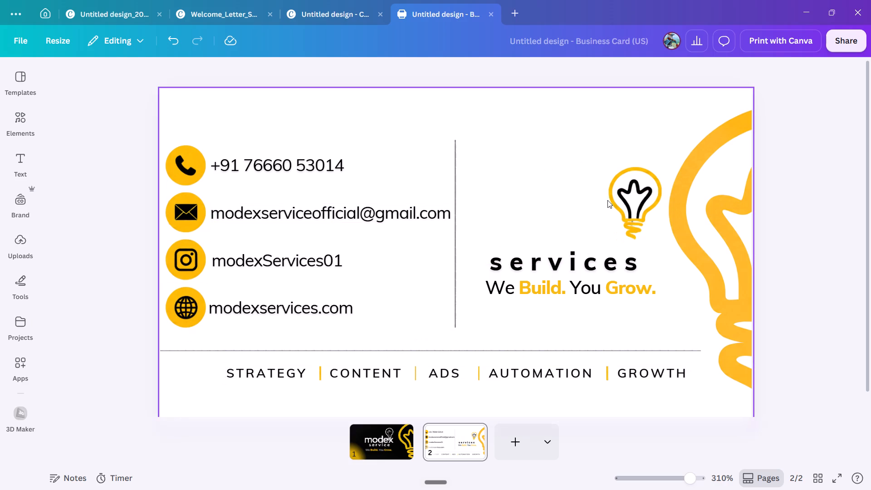
left_click(620, 197)
key("BackSpace")
left_click(609, 260)
key("BackSpace")
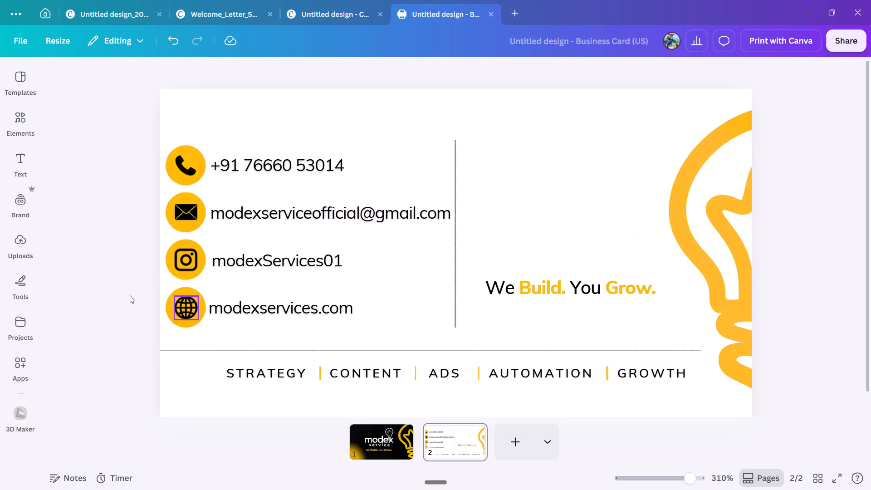
Place the uploaded black "modex service" logo image above the "We Build. You Grow." tagline.
left_click(19, 243)
scroll(108, 333, "down", 3)
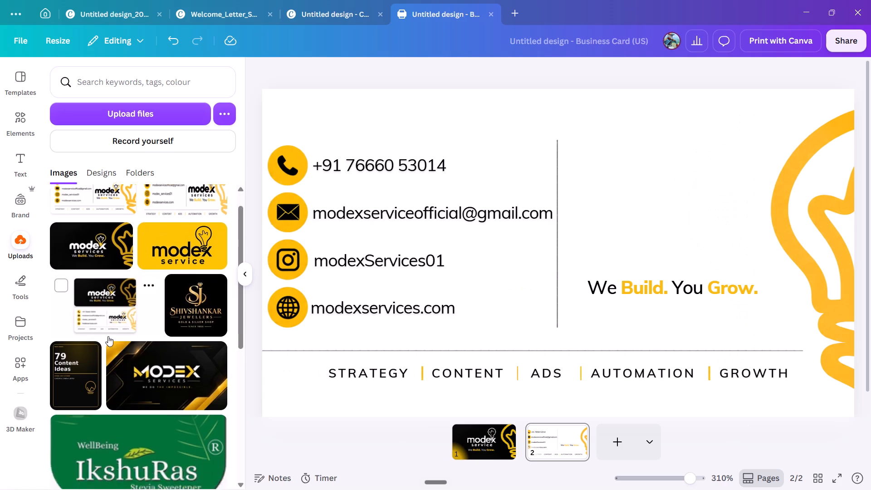
scroll(108, 336, "down", 7)
left_click_drag(206, 343, 636, 175)
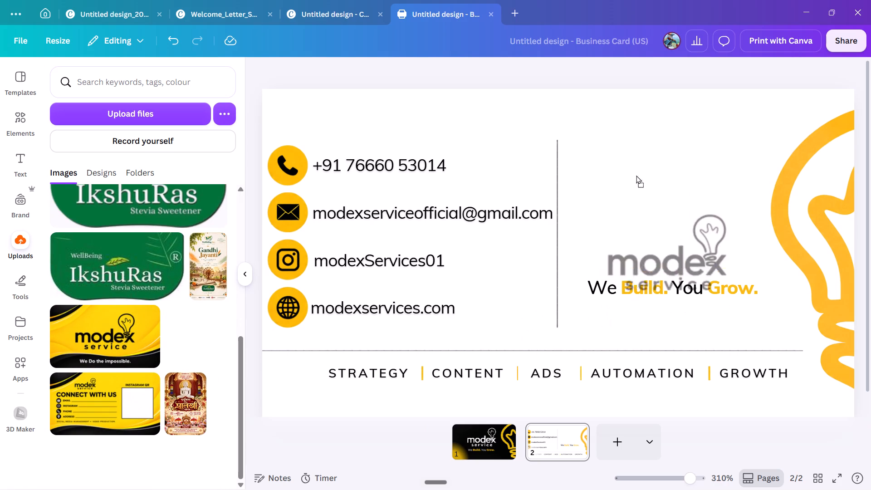
left_click_drag(636, 175, 620, 163)
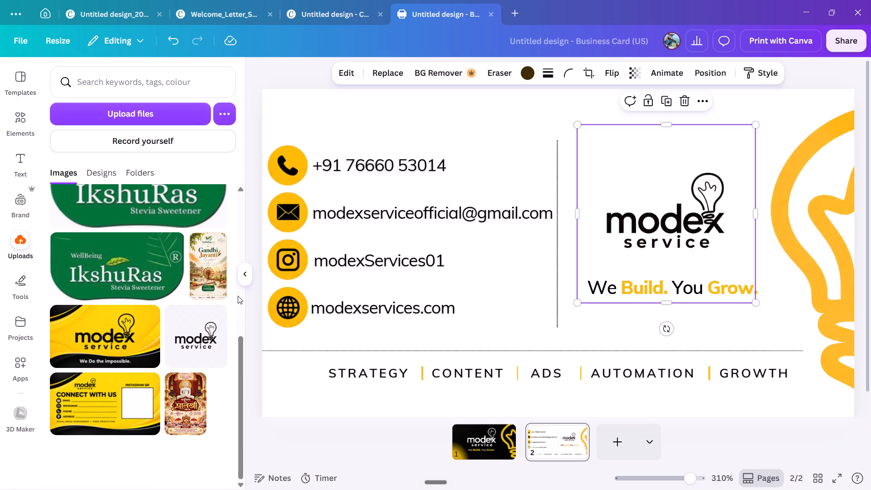
left_click(247, 270)
Crop the empty margins on all four sides of the new logo image close to the artwork.
left_click_drag(564, 124, 565, 126)
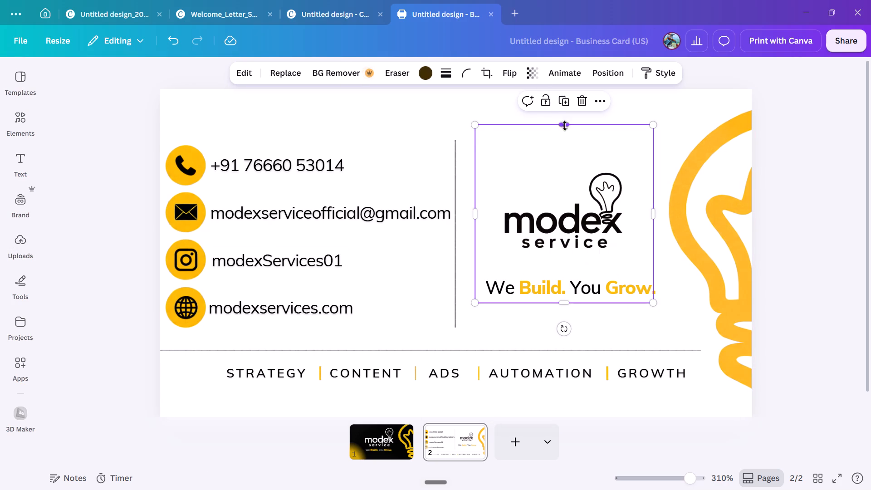
left_click_drag(565, 126, 567, 167)
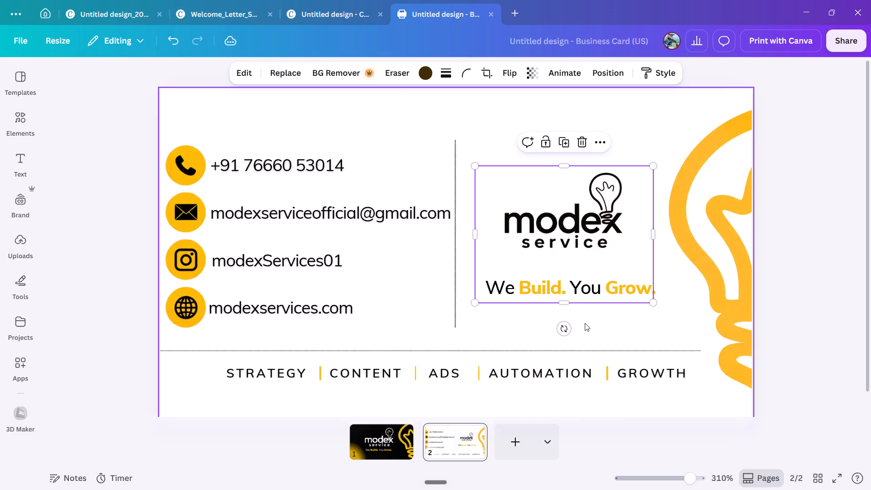
left_click_drag(563, 302, 570, 260)
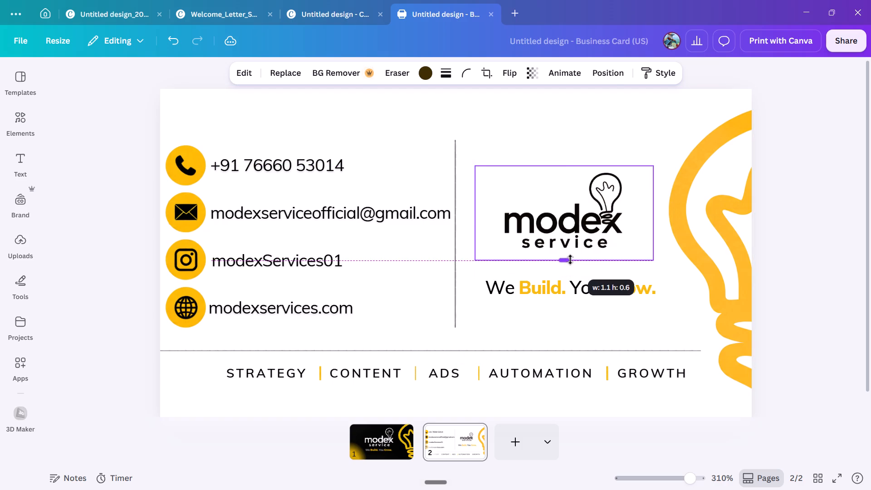
left_click_drag(570, 260, 571, 260)
left_click_drag(475, 213, 494, 215)
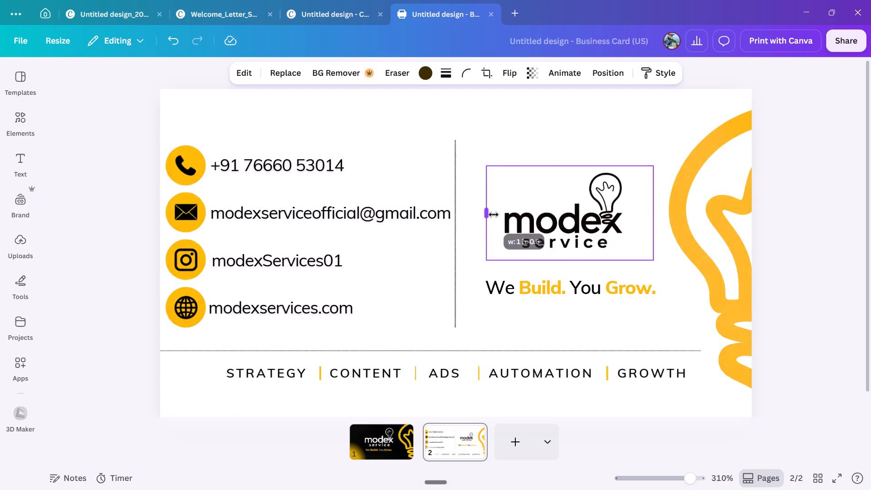
left_click_drag(494, 215, 494, 214)
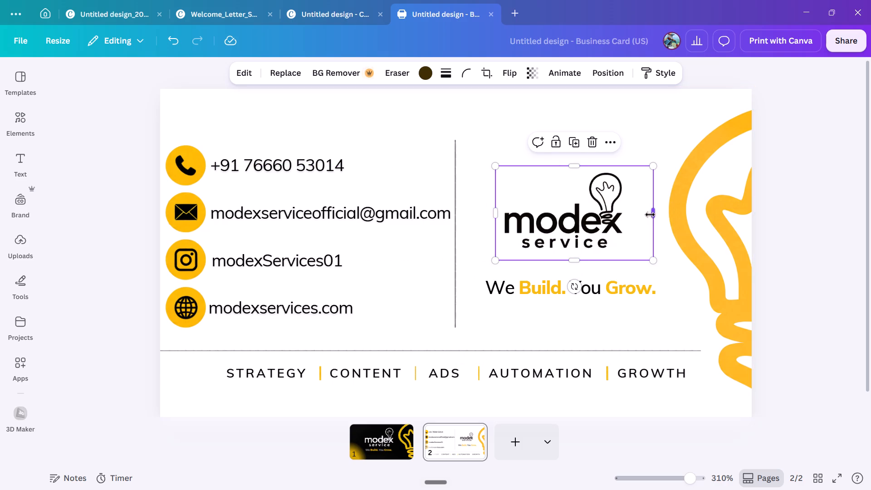
left_click_drag(652, 213, 635, 218)
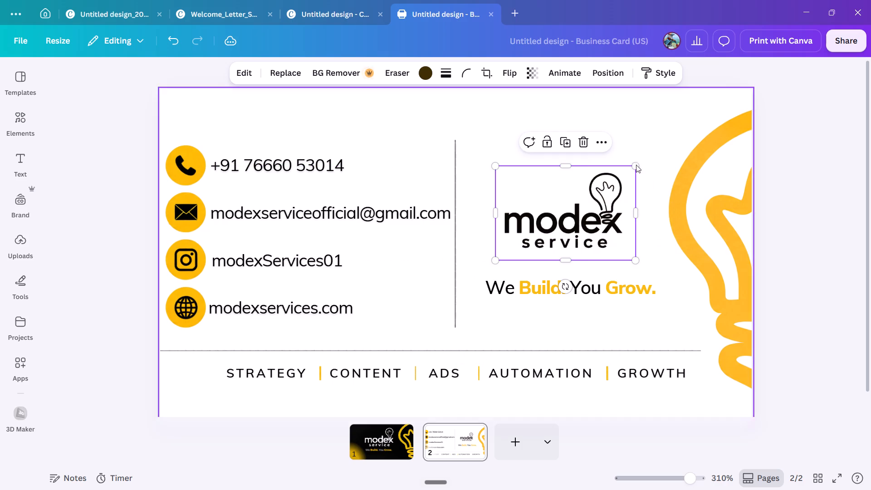
Enlarge the black modex service logo and position it directly above the "We Build. You Grow." tagline.
left_click_drag(637, 170, 680, 140)
left_click_drag(641, 184, 632, 200)
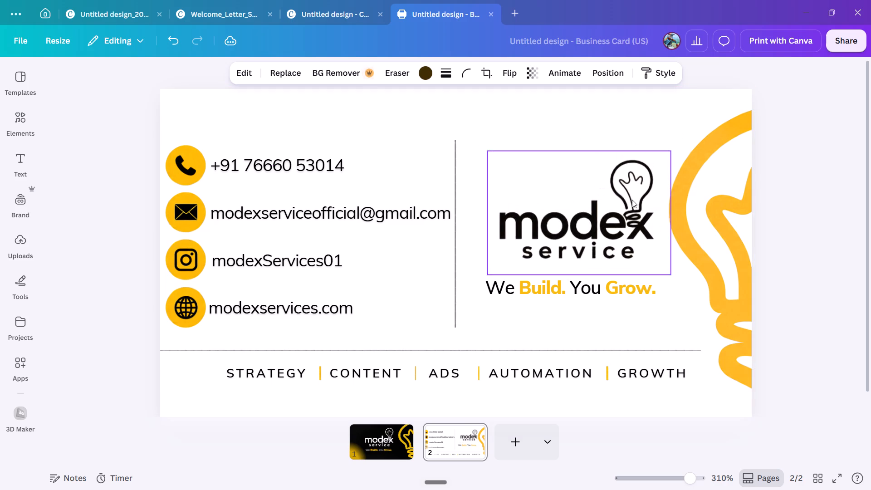
left_click_drag(632, 200, 625, 204)
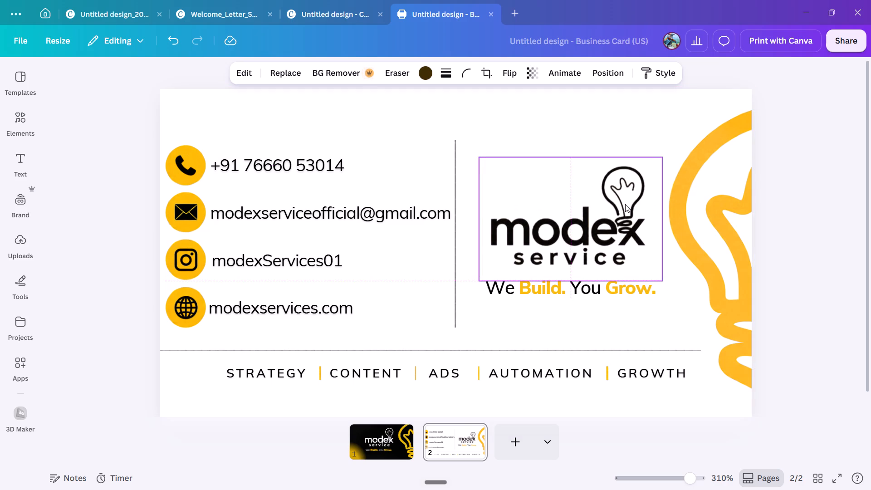
left_click_drag(625, 204, 626, 204)
left_click_drag(626, 204, 631, 204)
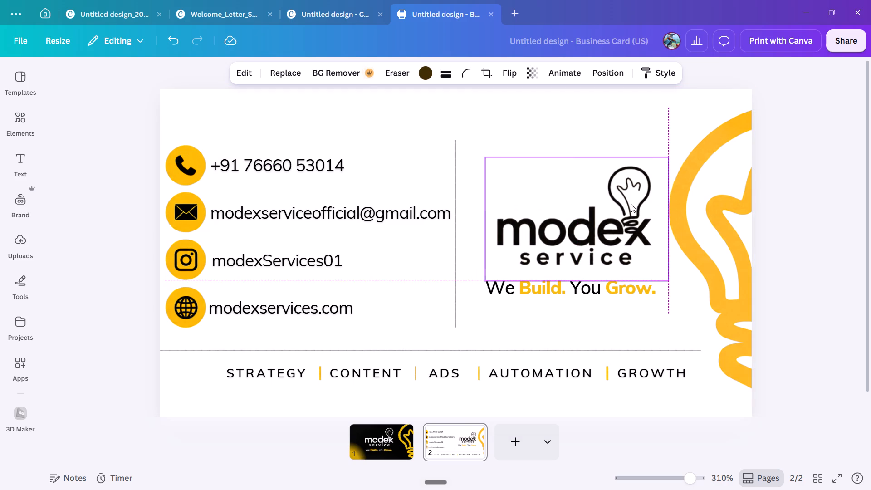
left_click_drag(631, 204, 631, 204)
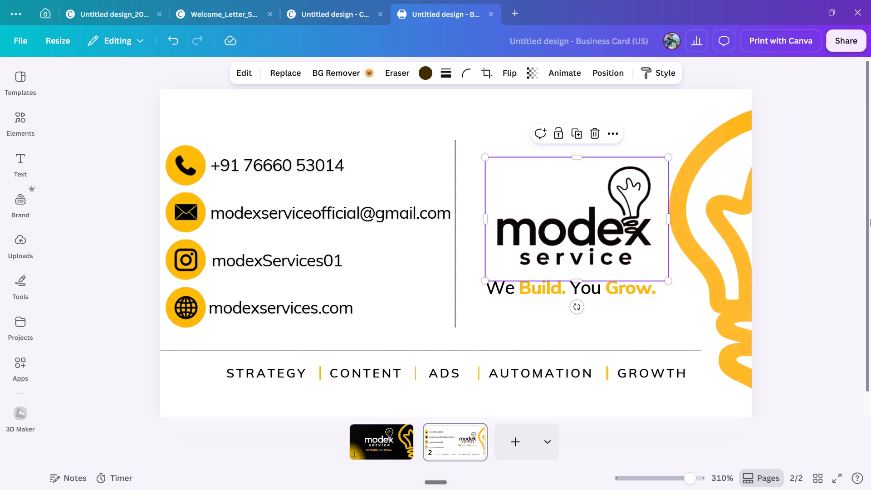
left_click(870, 219)
left_click(795, 194)
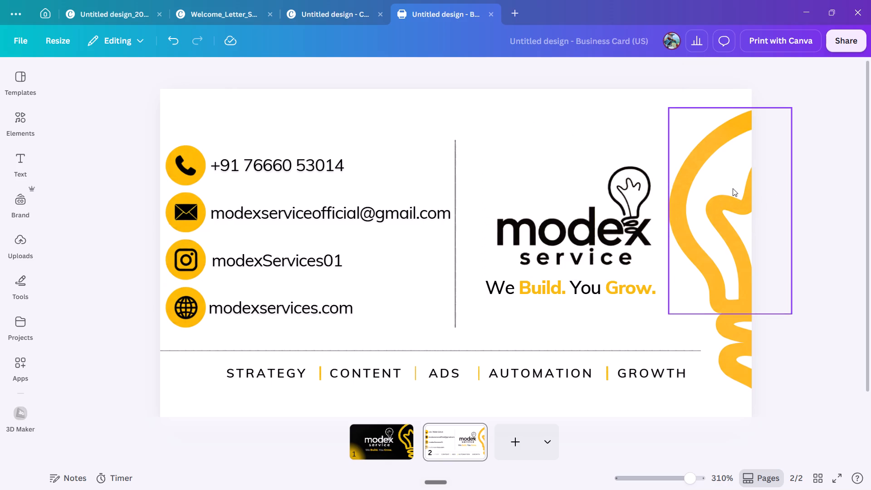
Extend the large yellow bulb's upper section to the page's top edge and shift it slightly right, away from the logo.
left_click(733, 188)
left_click_drag(730, 108, 732, 94)
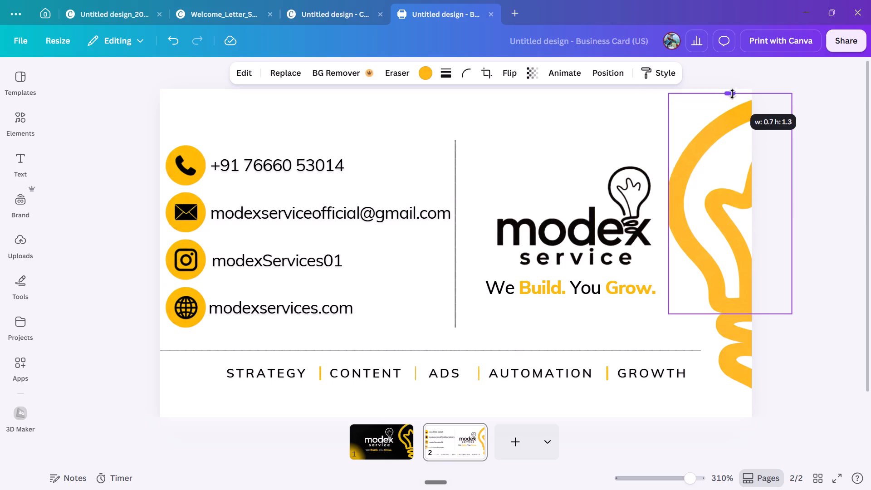
left_click_drag(732, 94, 732, 93)
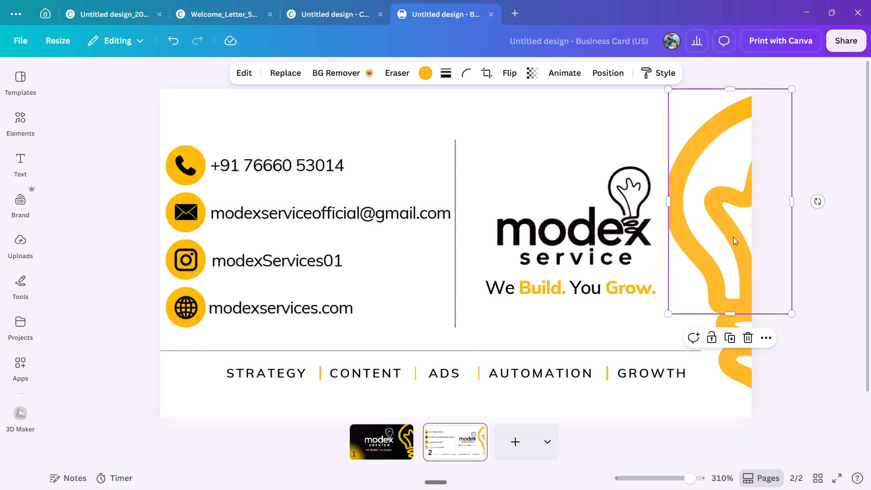
left_click_drag(733, 237, 740, 237)
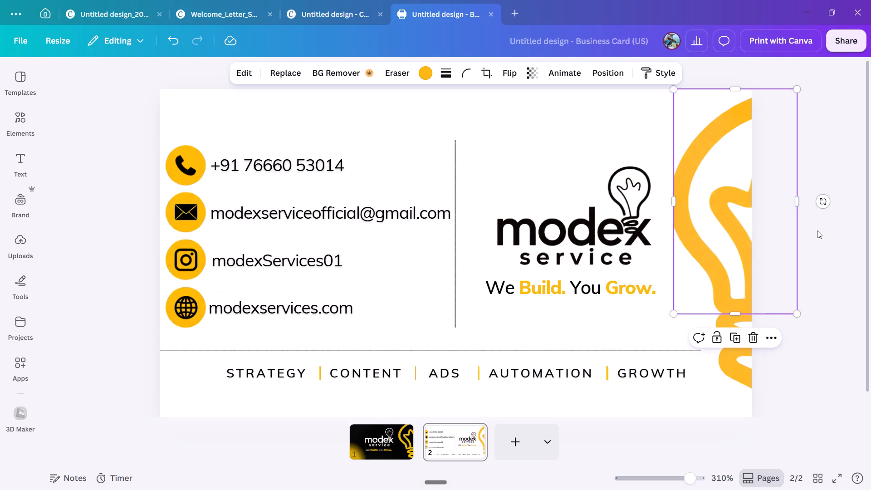
left_click(833, 248)
Move the vertical divider slightly right of the contact details and extend its upper end to a height of about 1.2 in.
left_click(456, 309)
key("Right")
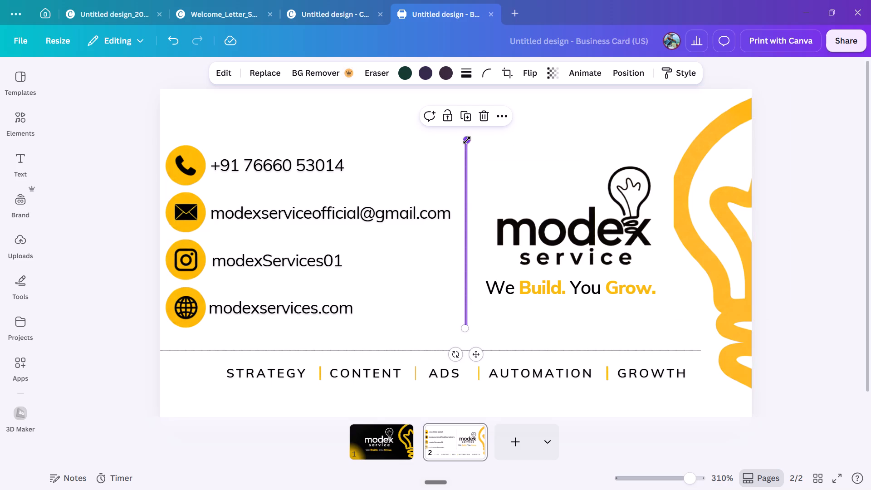
left_click_drag(467, 140, 465, 110)
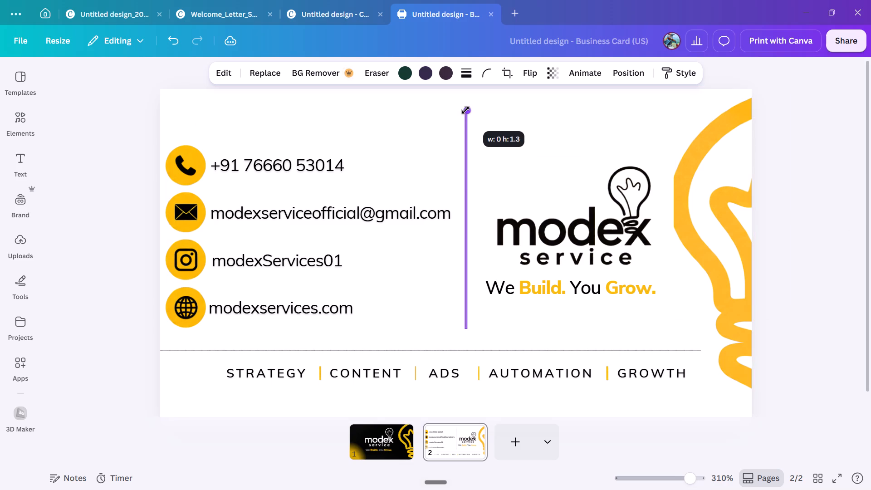
left_click_drag(465, 110, 464, 121)
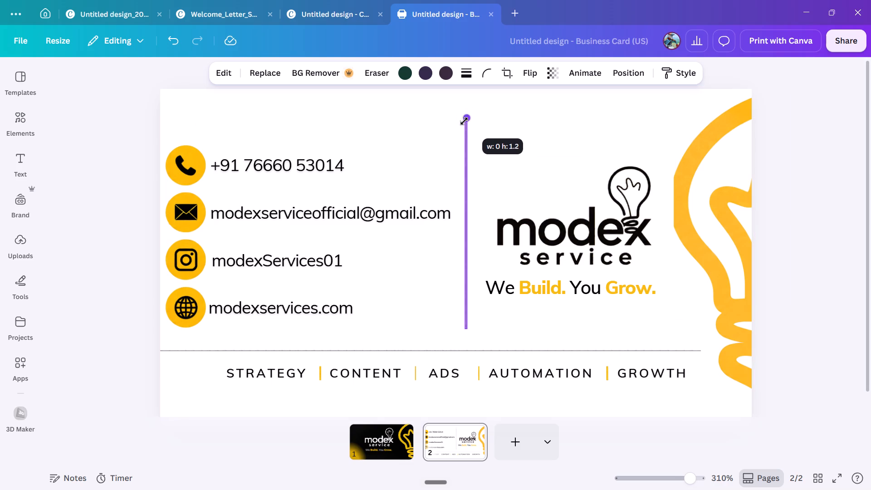
left_click_drag(464, 121, 464, 127)
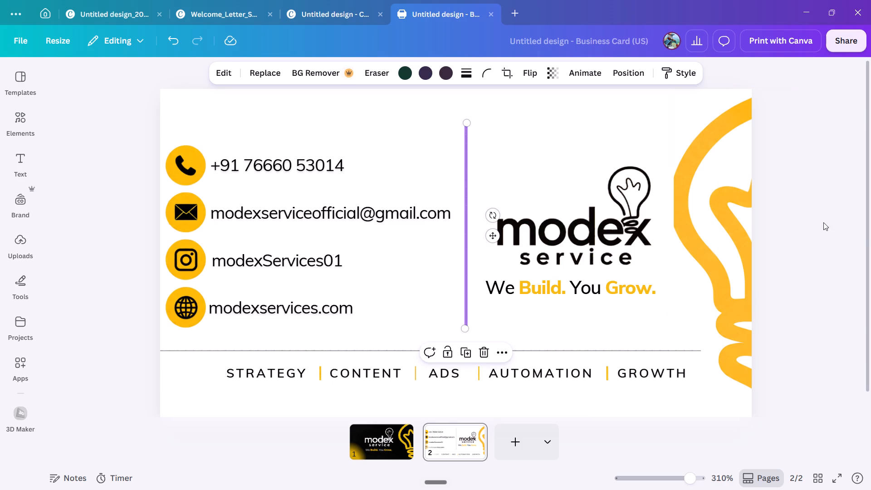
left_click(819, 205)
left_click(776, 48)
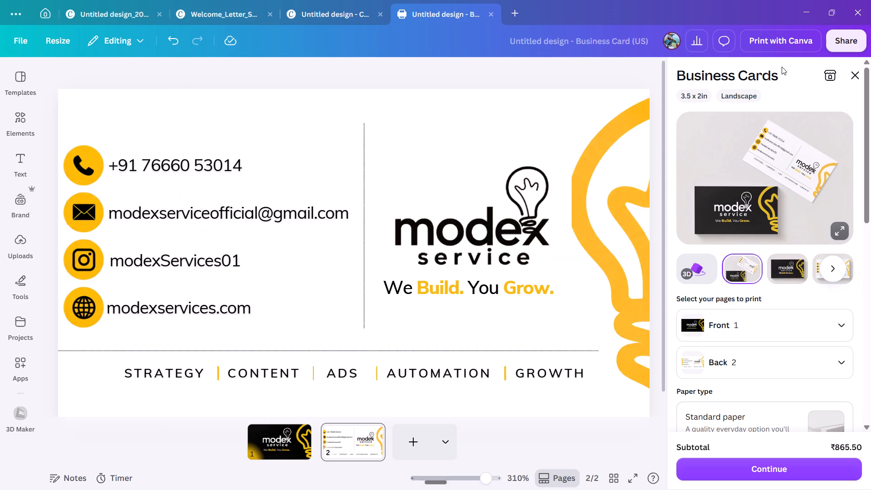
Shift the phone, e-mail, Instagram handle and website text lines slightly right, away from their icons.
left_click(856, 80)
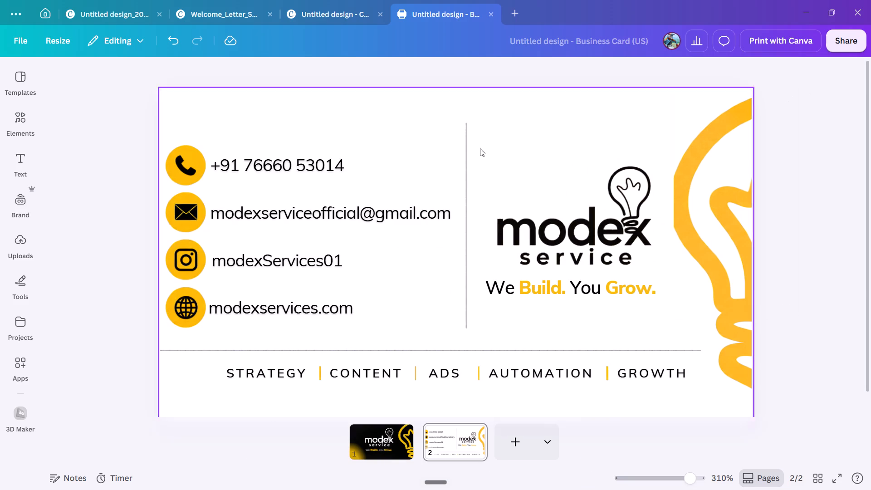
left_click(277, 157)
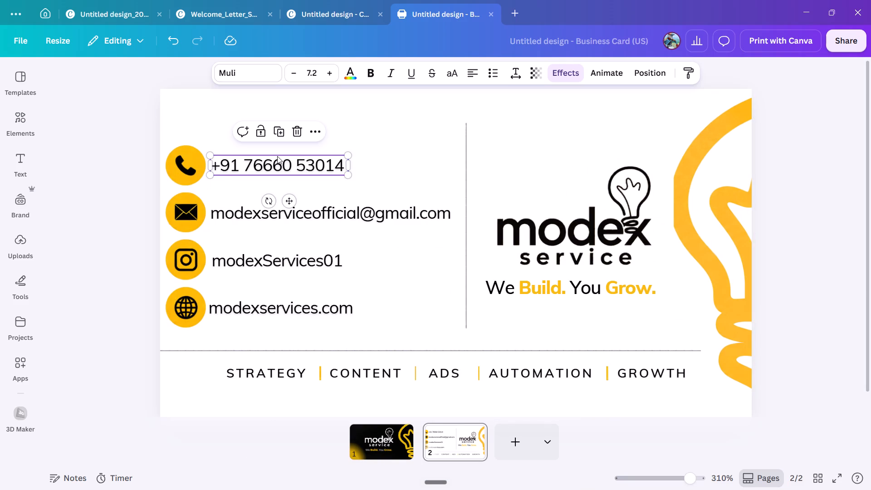
key("Right")
left_click(310, 215)
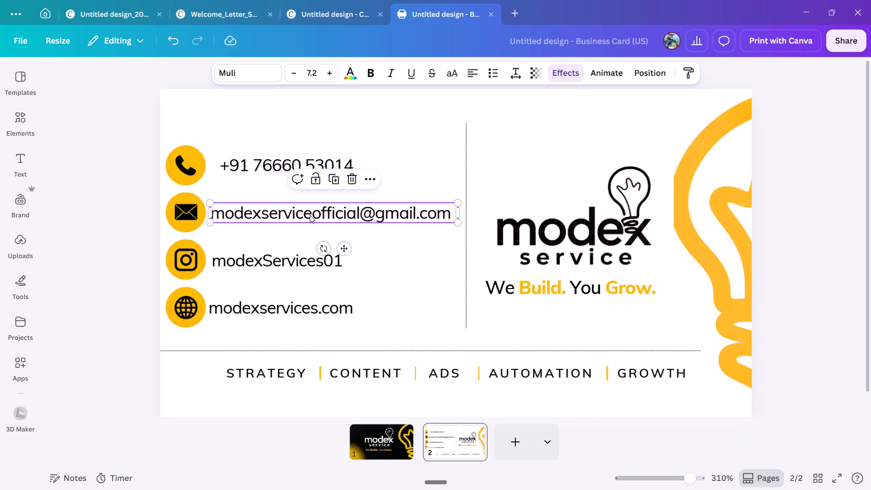
key("Right")
left_click(282, 263)
key("Right")
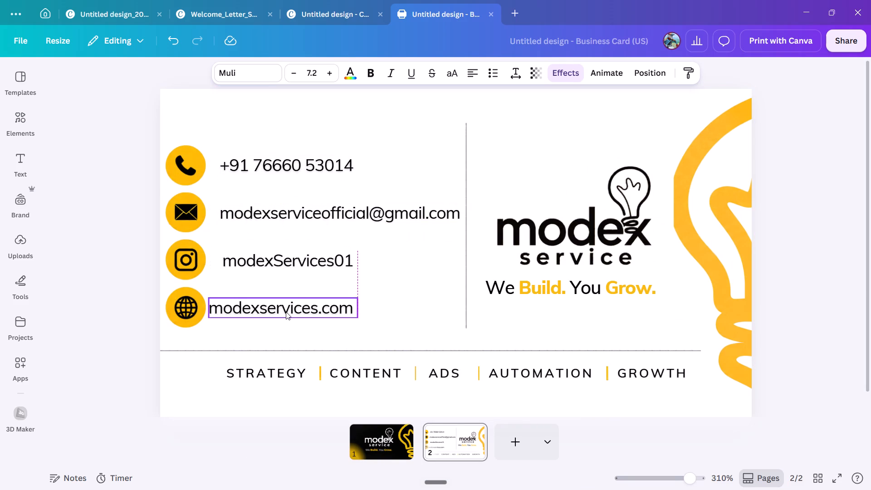
left_click(286, 312)
key("Right")
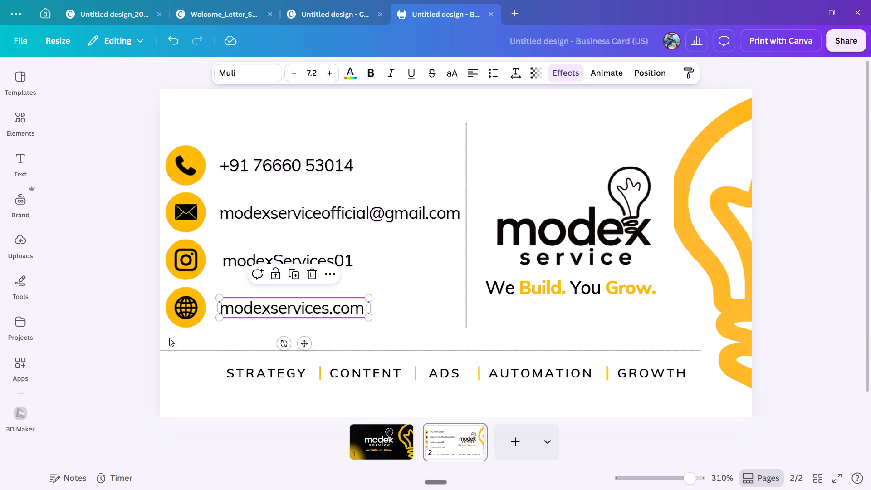
Move the four yellow contact icons together slightly right, leaving a small gap before the contact text.
left_click_drag(169, 338, 195, 180)
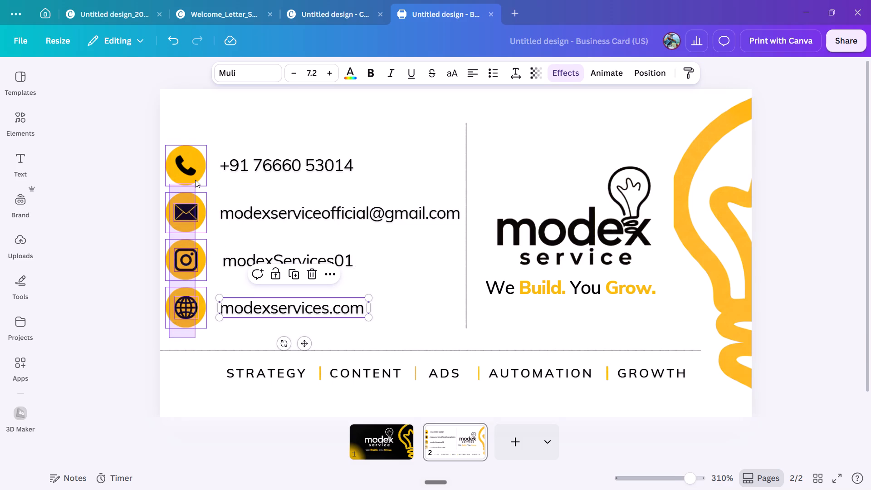
left_click_drag(195, 180, 196, 166)
left_click(149, 122)
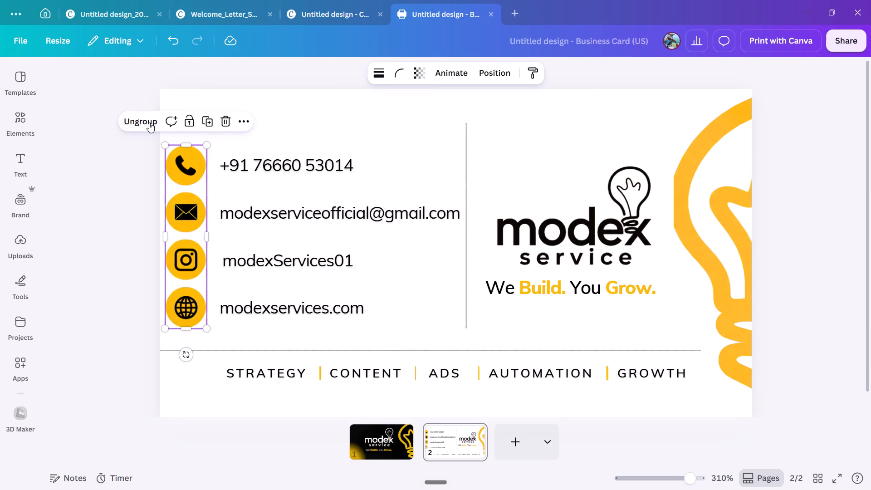
key("Right")
left_click(139, 308)
left_click(184, 295)
key("Right")
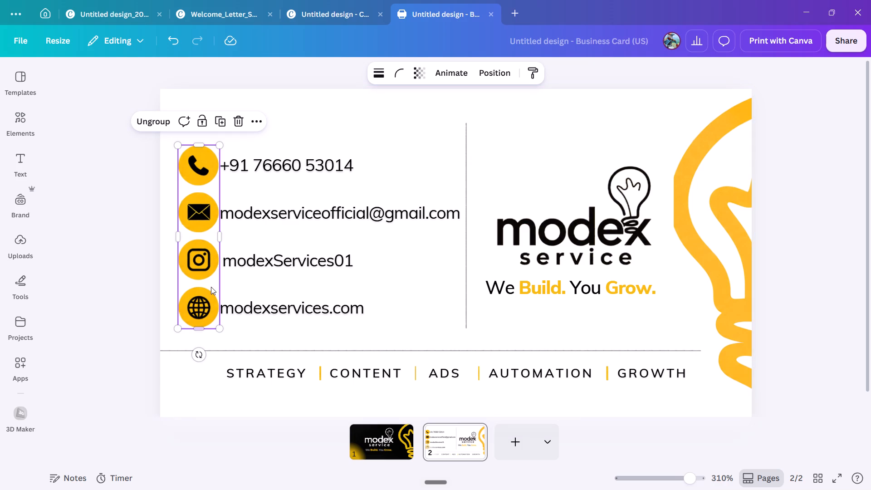
left_click_drag(211, 287, 205, 285)
left_click(134, 285)
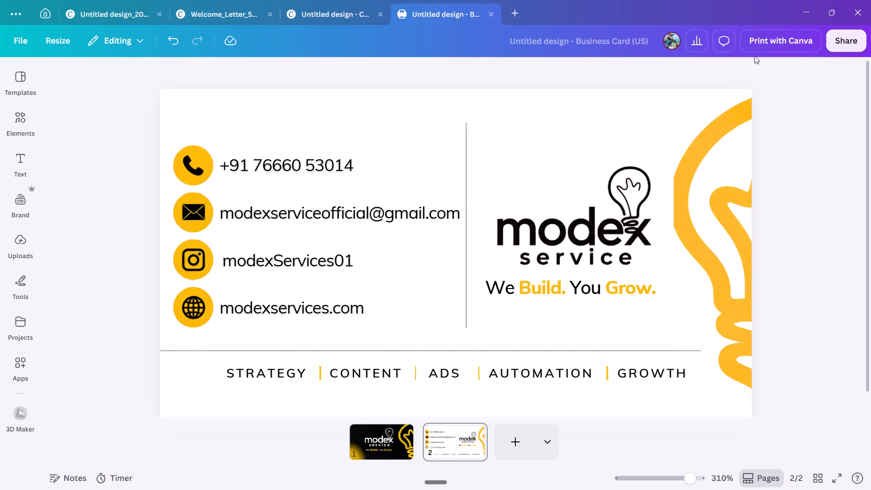
Check the card's front and back in the business card print preview.
left_click(789, 41)
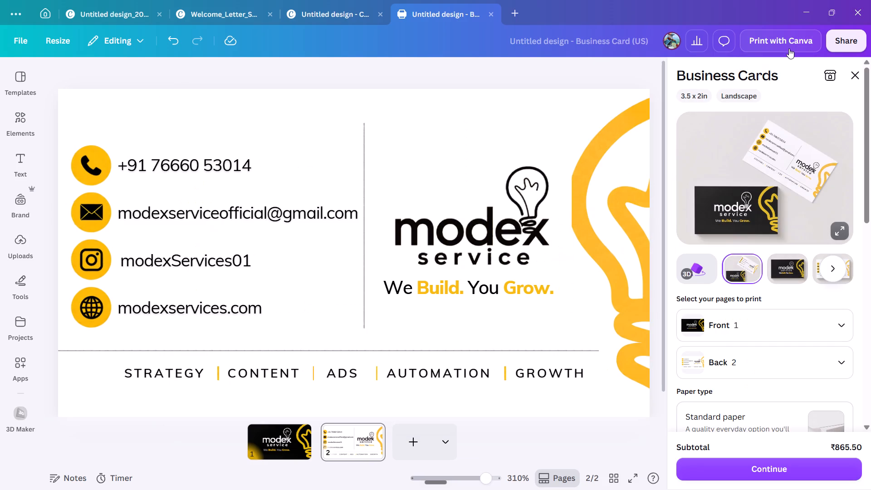
left_click(854, 74)
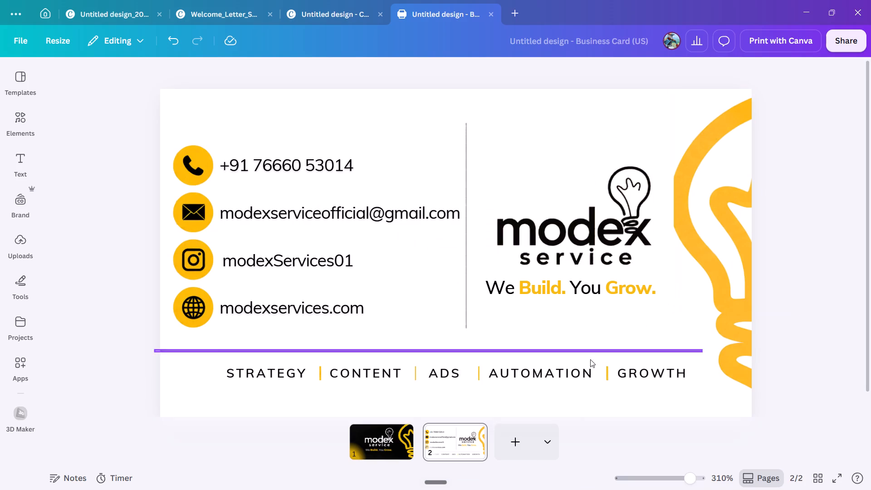
Enlarge the STRATEGY to GROWTH services row leftward to a width of about 2.9 in.
left_click(550, 376)
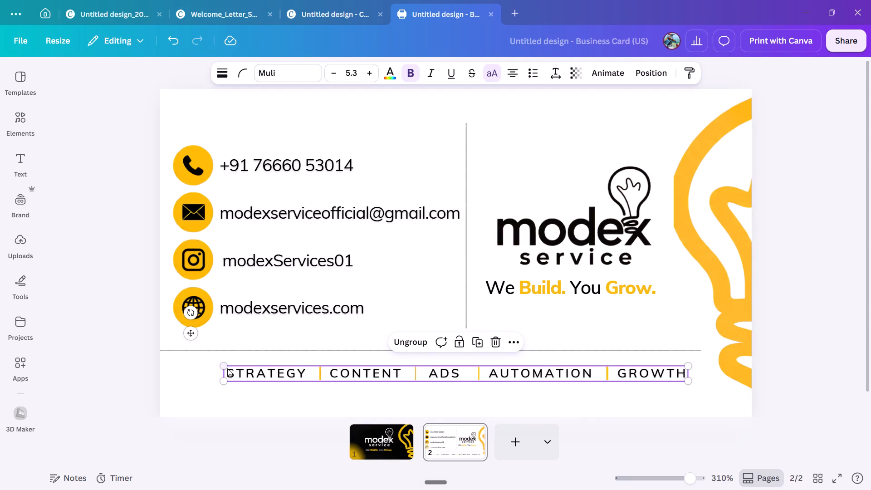
left_click_drag(225, 367, 203, 343)
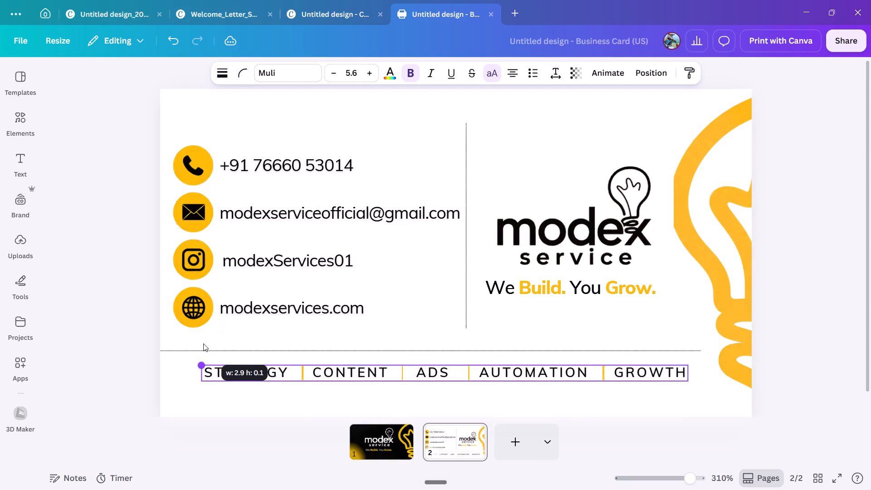
Enlarge the service row group to about 2.95 in wide and centre it horizontally on the page.
left_click_drag(203, 343, 194, 334)
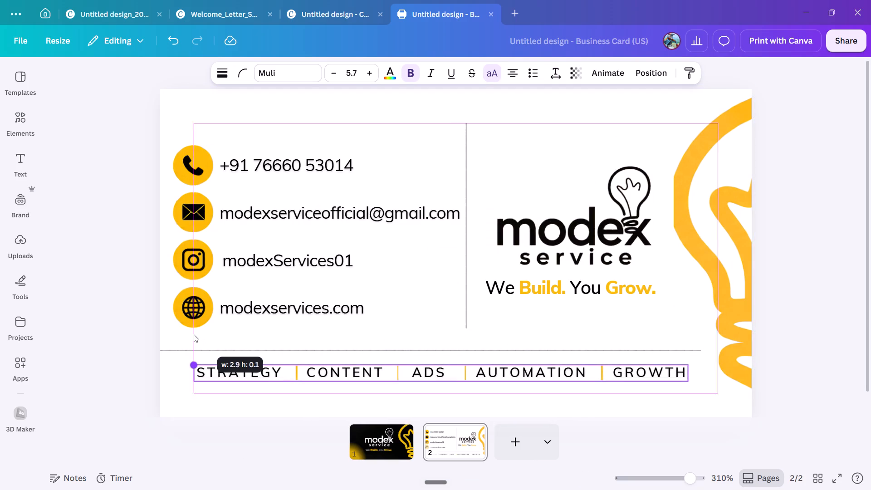
left_click_drag(194, 334, 191, 333)
left_click(634, 69)
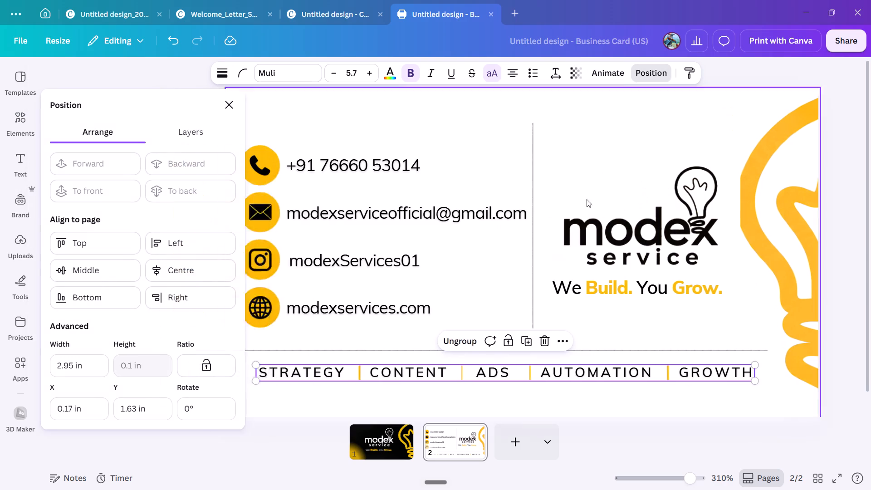
left_click(200, 274)
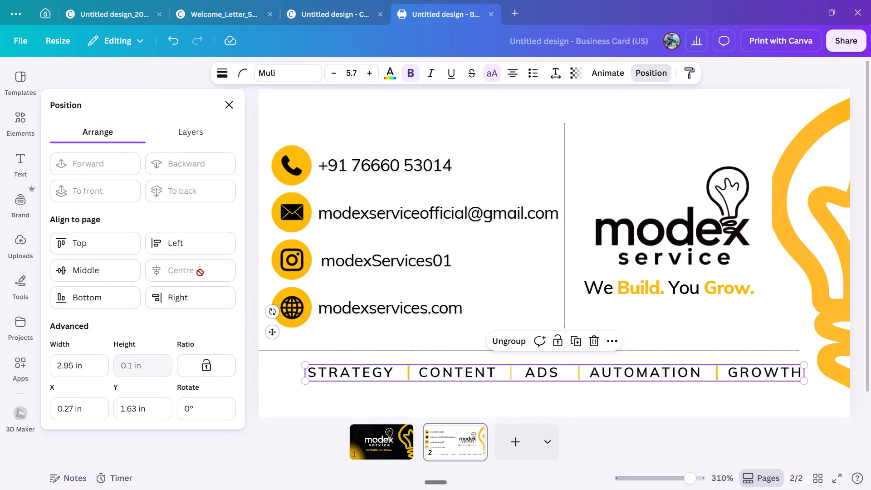
left_click(225, 99)
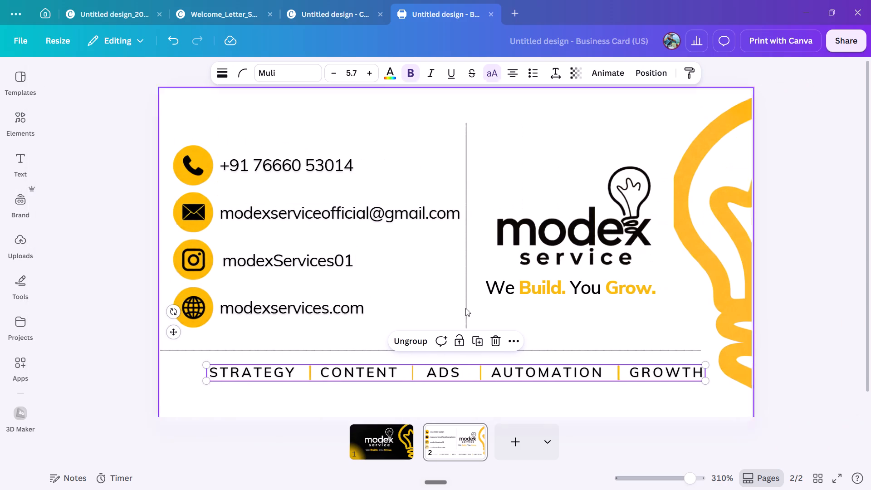
left_click(837, 256)
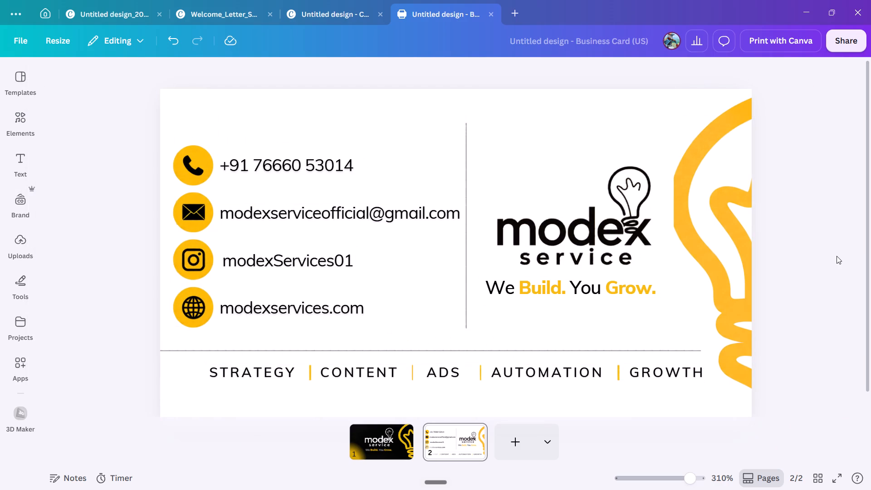
Thicken the vertical divider on page 2 by adding a thin black stroke.
left_click(401, 427)
left_click(448, 434)
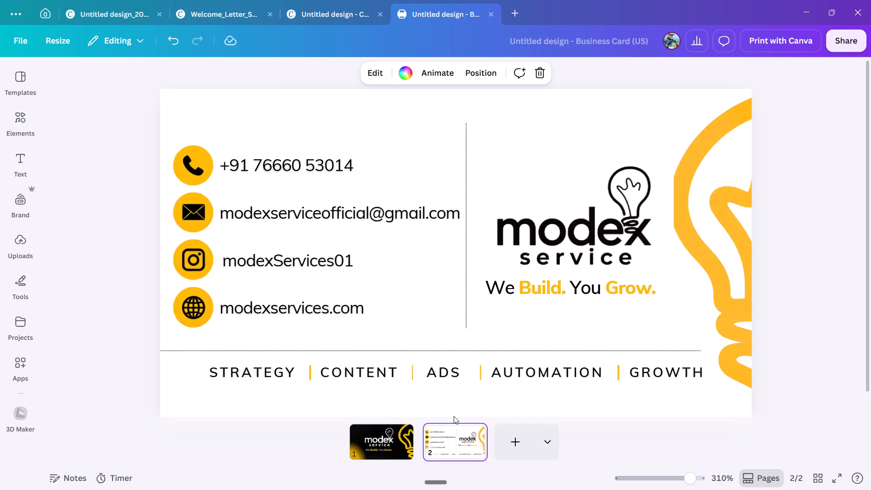
left_click(465, 316)
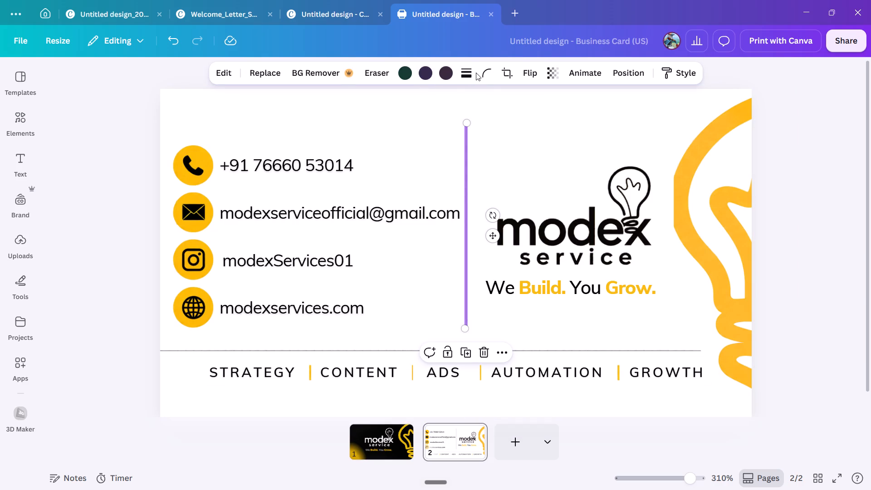
left_click(473, 73)
left_click_drag(393, 158, 397, 158)
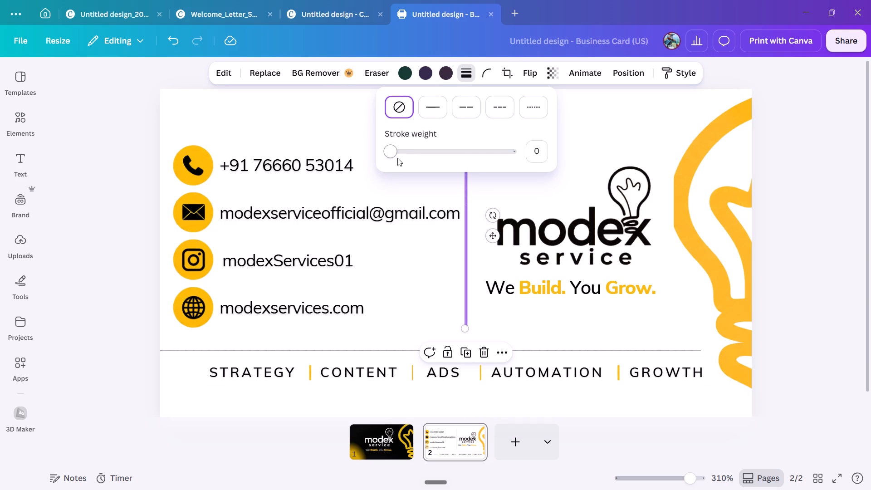
left_click_drag(397, 158, 401, 159)
left_click(775, 180)
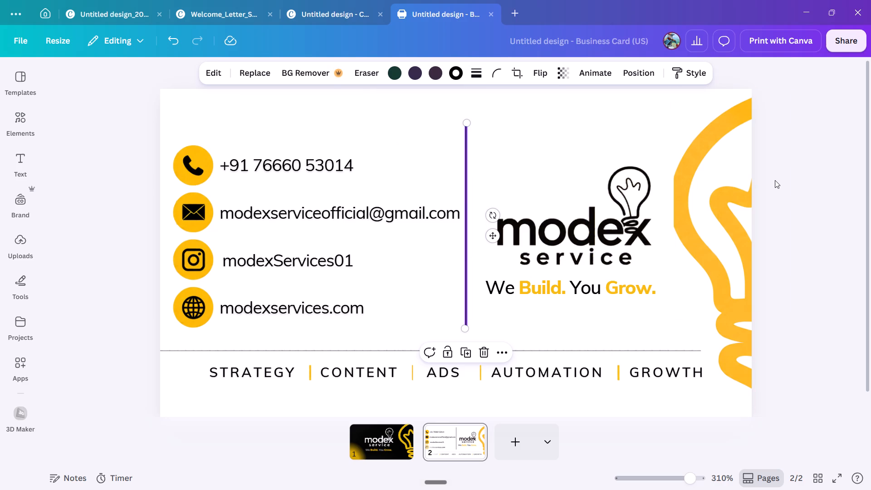
left_click(775, 180)
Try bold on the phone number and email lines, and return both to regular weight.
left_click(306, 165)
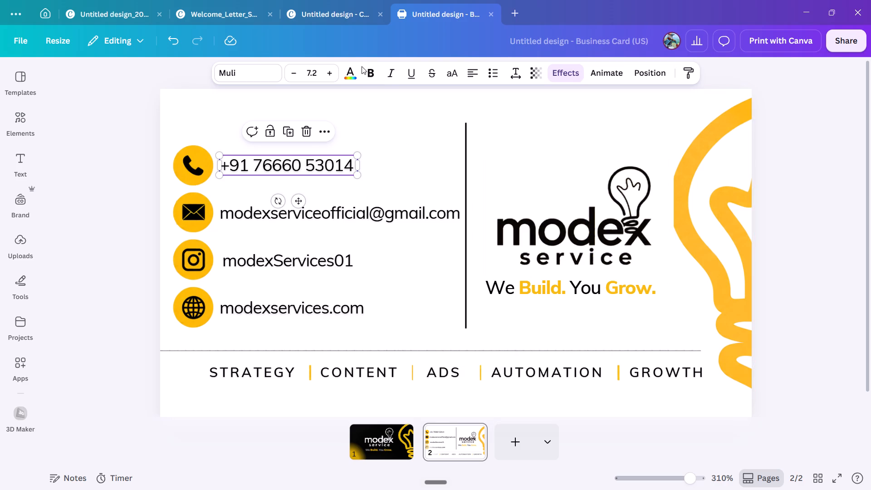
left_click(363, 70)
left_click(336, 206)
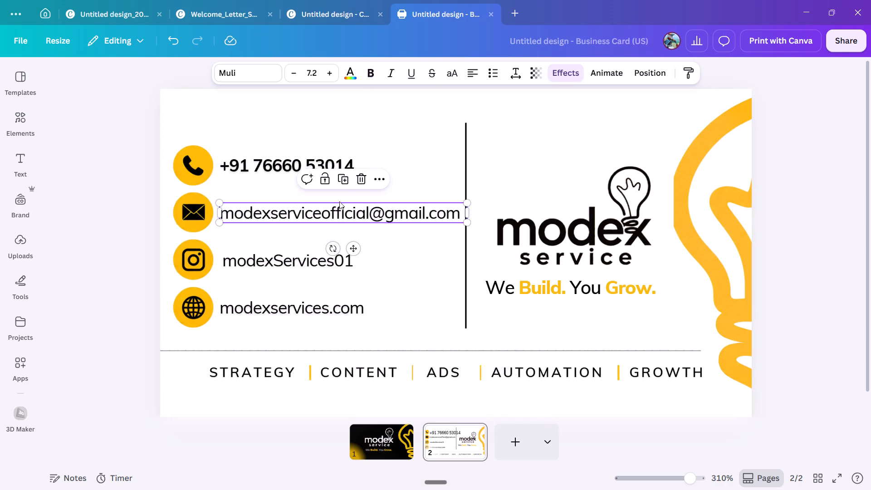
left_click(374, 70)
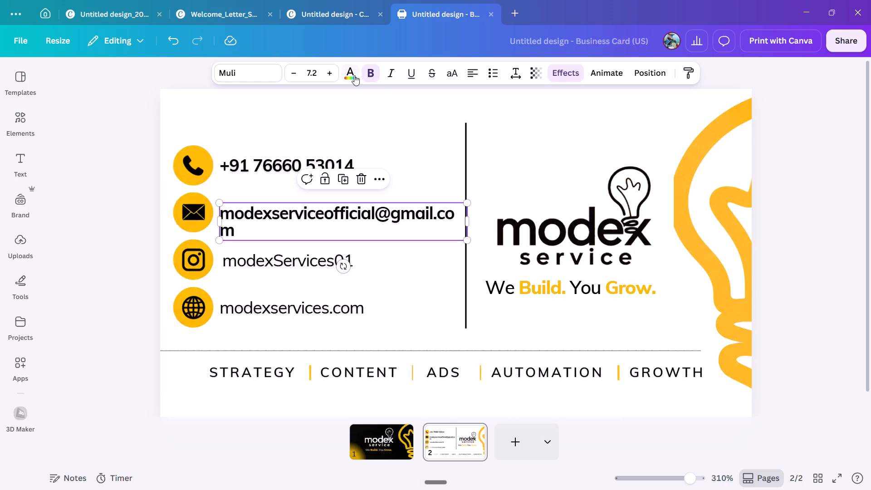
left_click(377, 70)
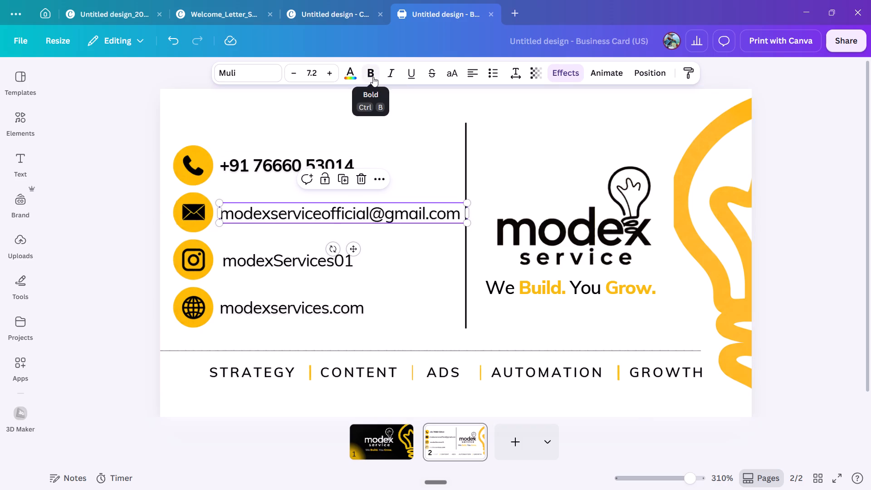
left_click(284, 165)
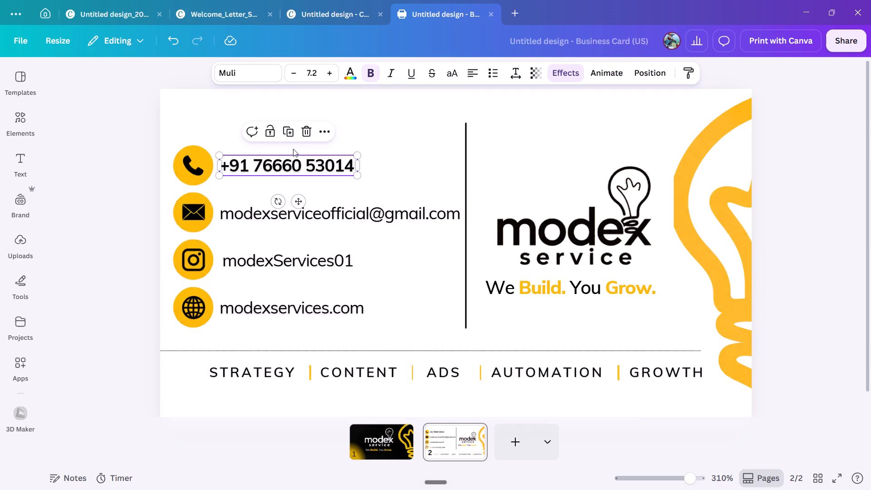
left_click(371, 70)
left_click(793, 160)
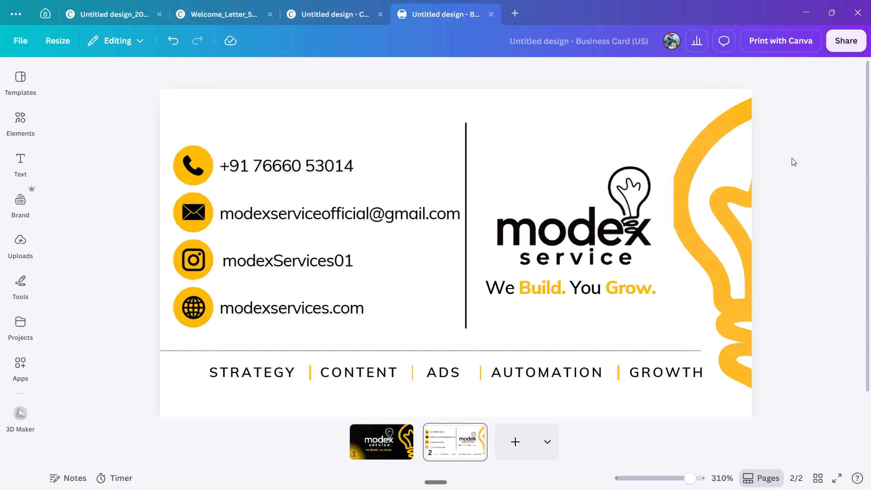
Preview the front and back of the card as a printed business card mockup and close the preview.
left_click(791, 45)
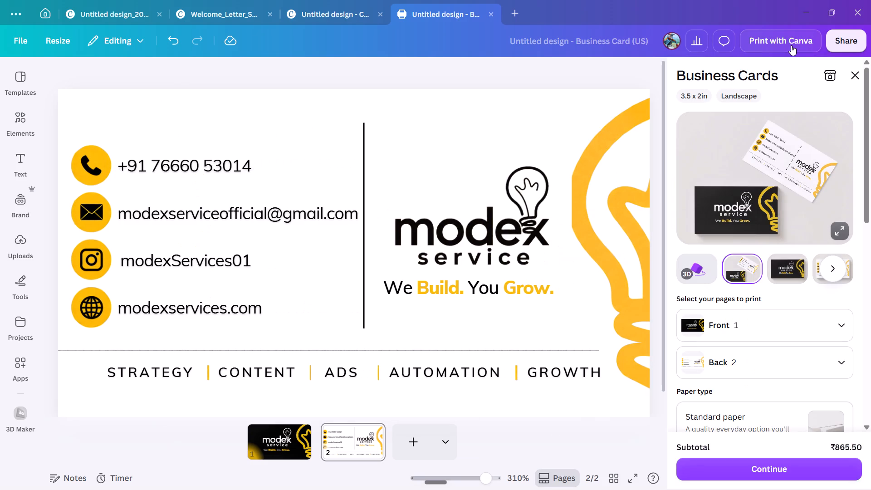
left_click(850, 70)
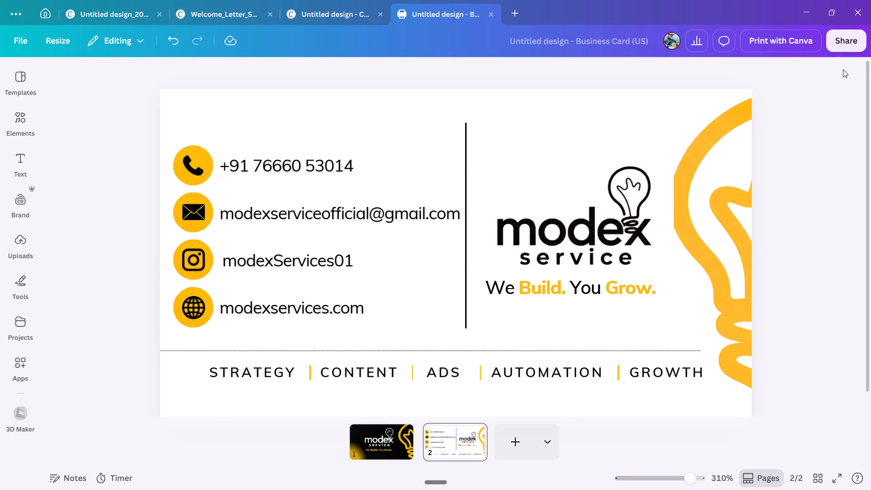